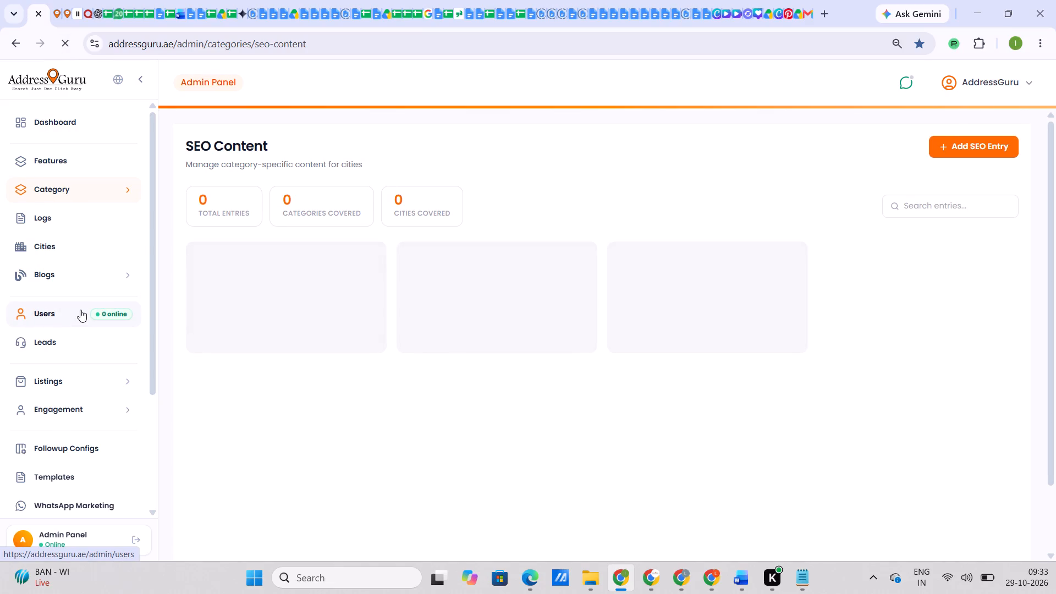
Open the Users management page of the admin panel to view the registered users.
left_click(71, 318)
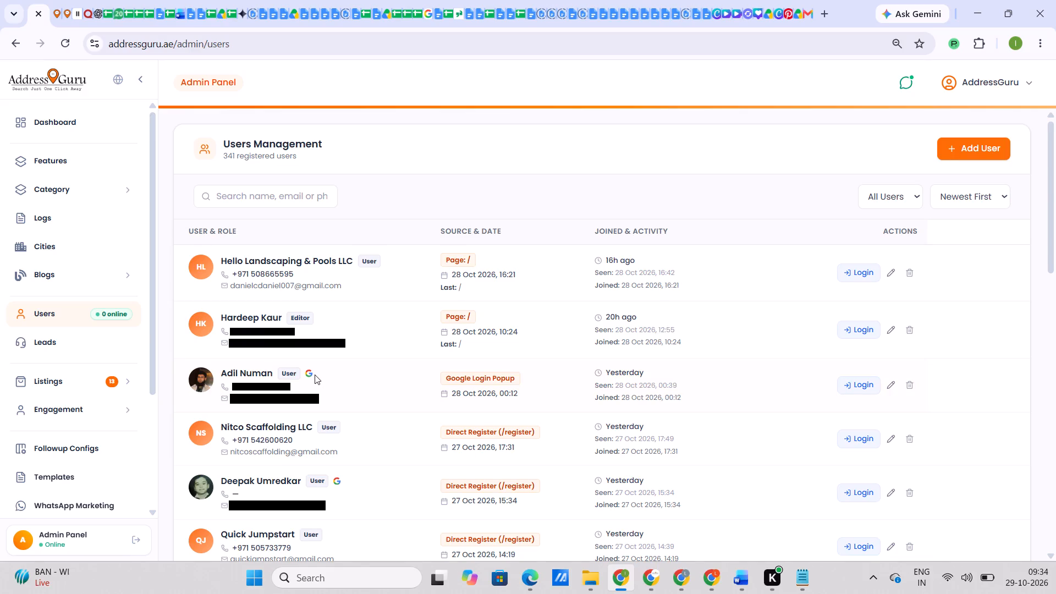
Open the Business Listings page under Listings to view the pending listings.
left_click(102, 370)
left_click(105, 402)
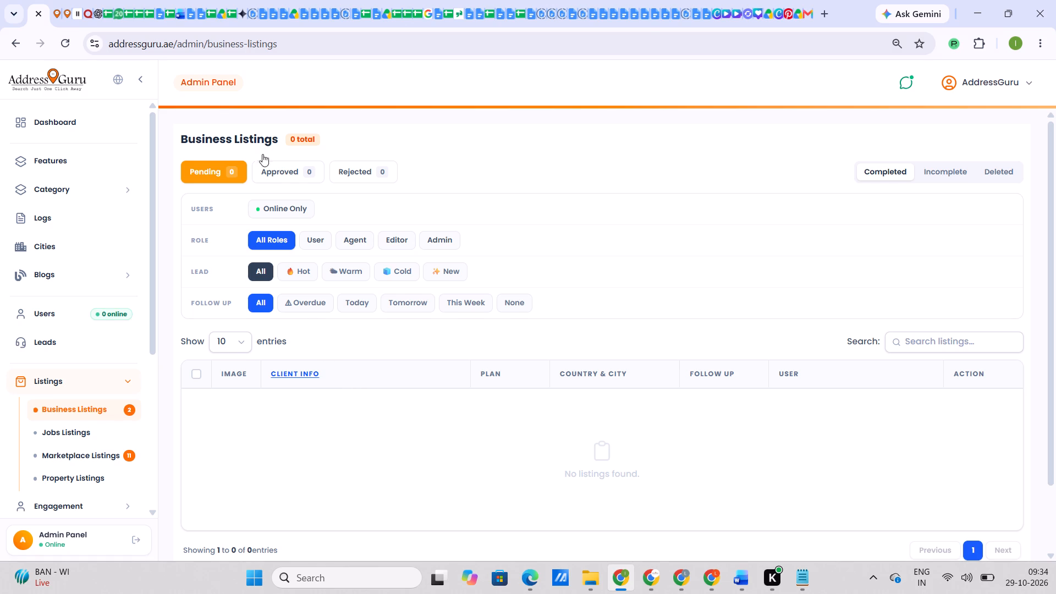
Select the admin/business-listings path portion of the page's web address.
left_click_drag(178, 45, 558, 114)
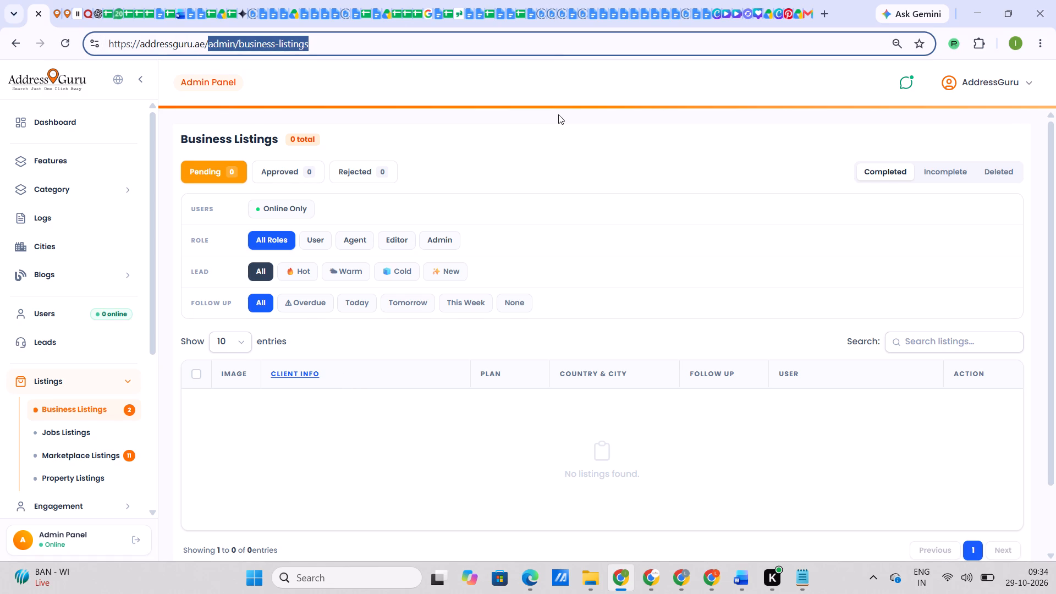
Go to the addressguru.ae/login page in place of the business listings page, submitting the address again while it loads.
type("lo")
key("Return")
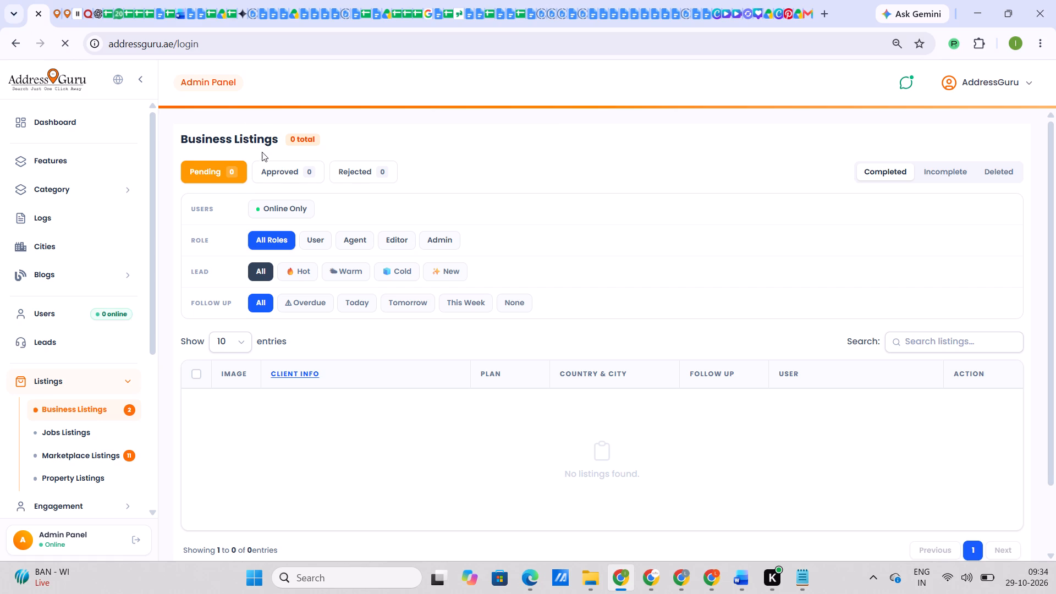
left_click(260, 47)
left_click(293, 47)
key("Return")
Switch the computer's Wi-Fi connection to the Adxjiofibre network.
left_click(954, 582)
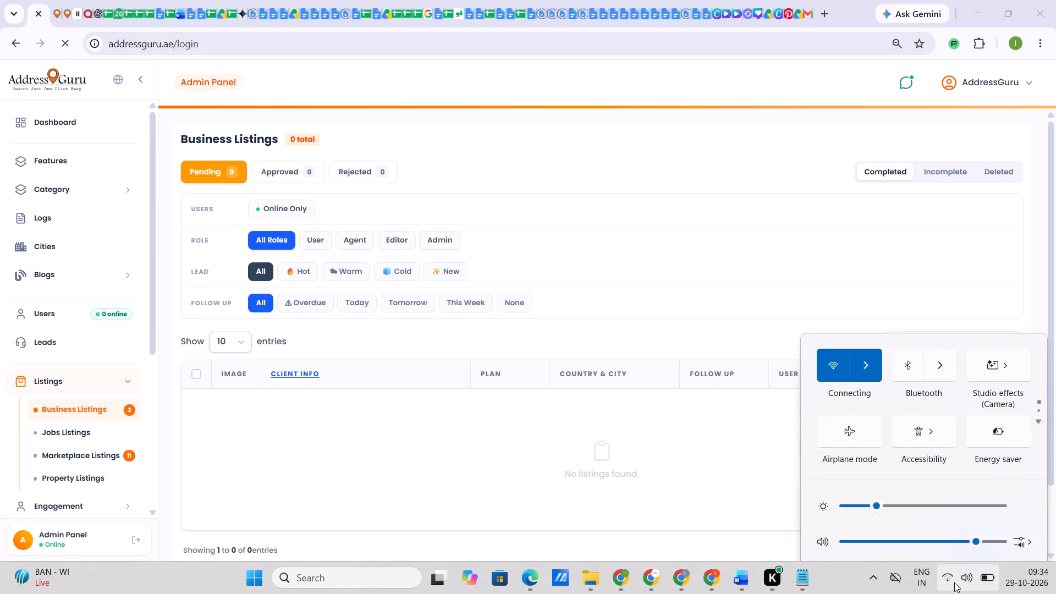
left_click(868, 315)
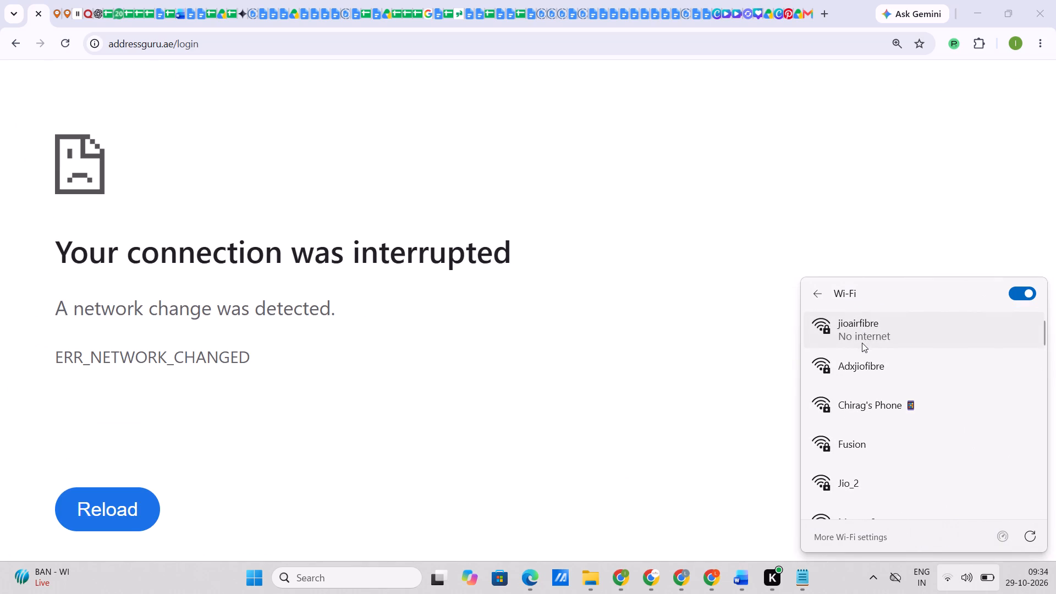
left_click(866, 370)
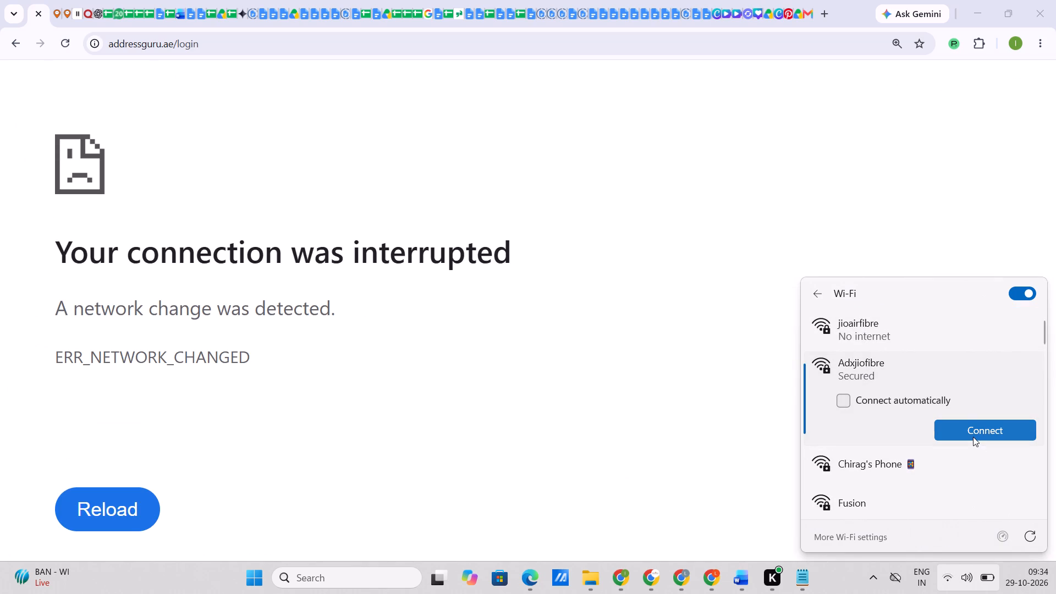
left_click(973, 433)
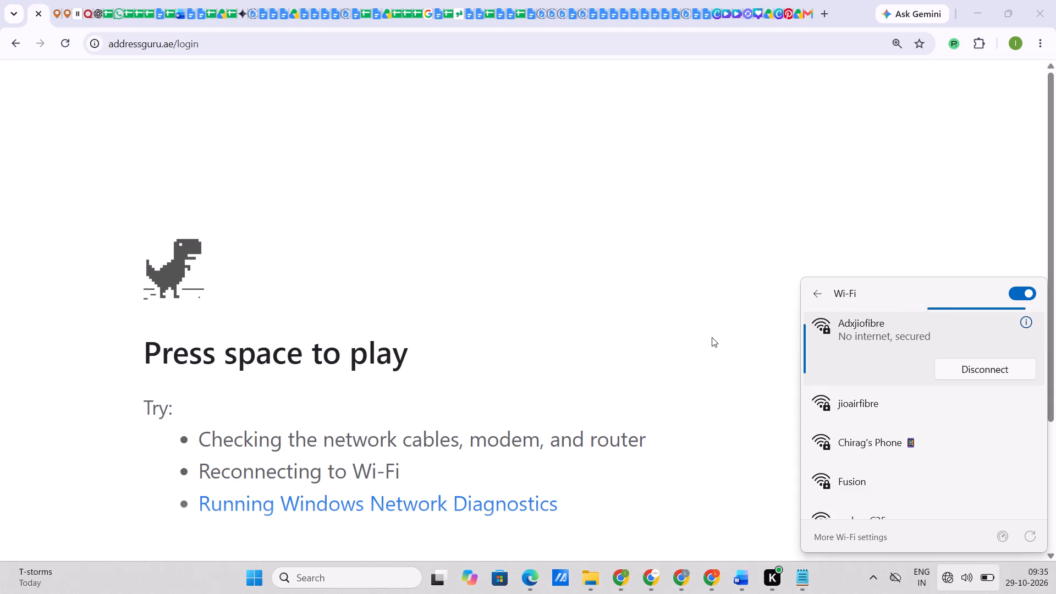
Connect the computer to the jioairfibre Wi-Fi network and return to the browser page.
left_click(857, 404)
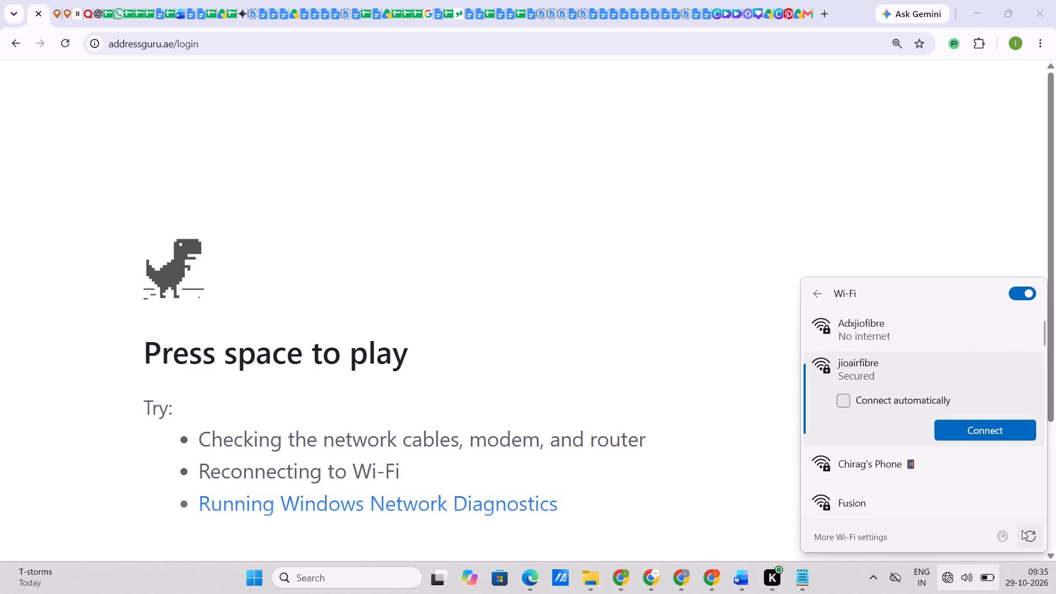
left_click(1004, 430)
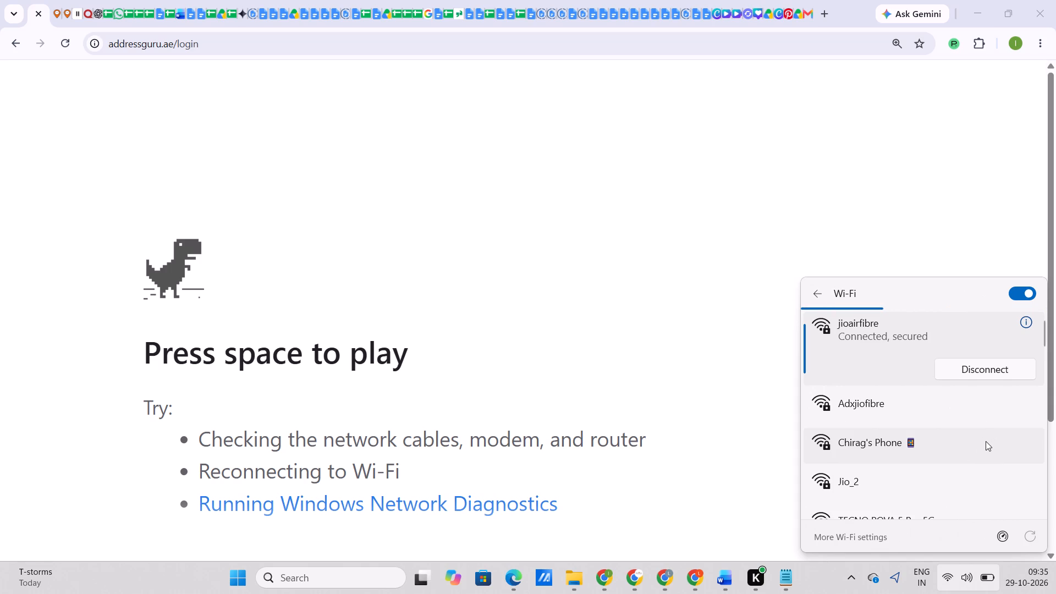
left_click(752, 488)
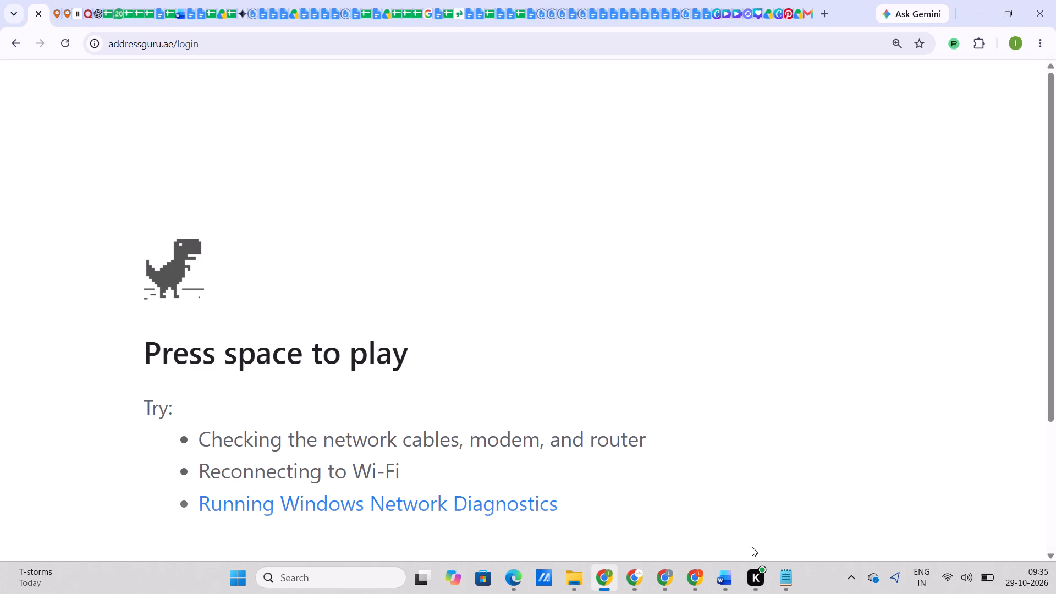
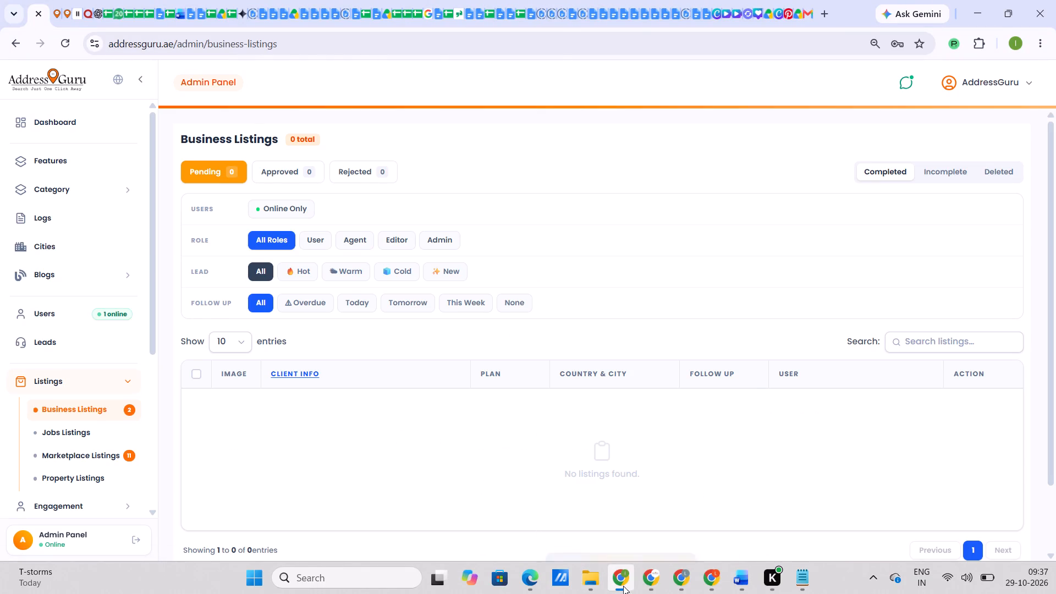
Switch to the other Chrome window with the AddressGuru UAE channel's Shorts list in YouTube Studio.
left_click(656, 585)
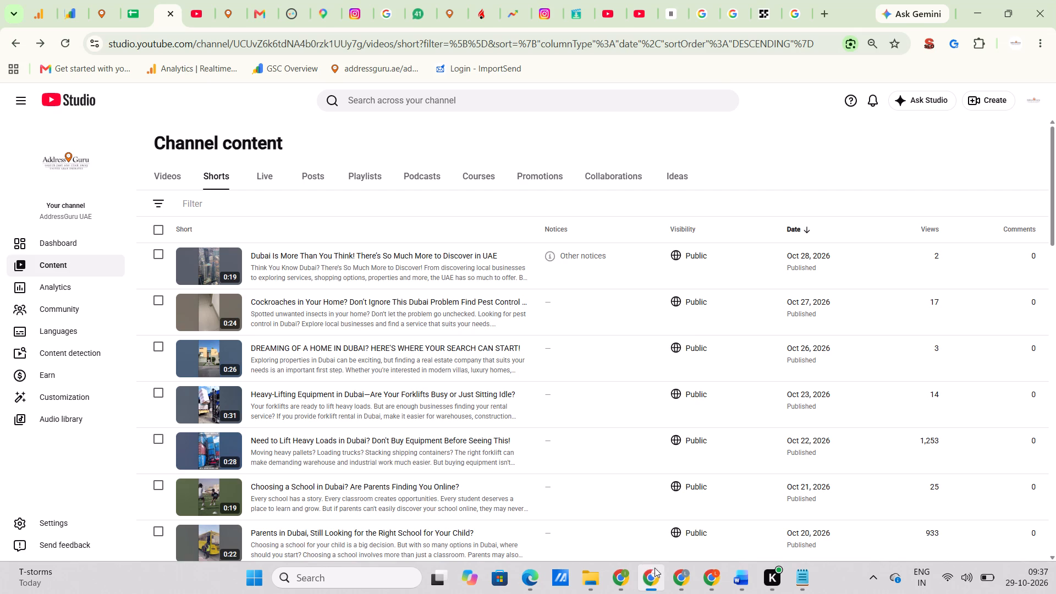
Examine the public Astrologer in Sharjah page, including its listing, article content, fee table and FAQs.
left_click(76, 0)
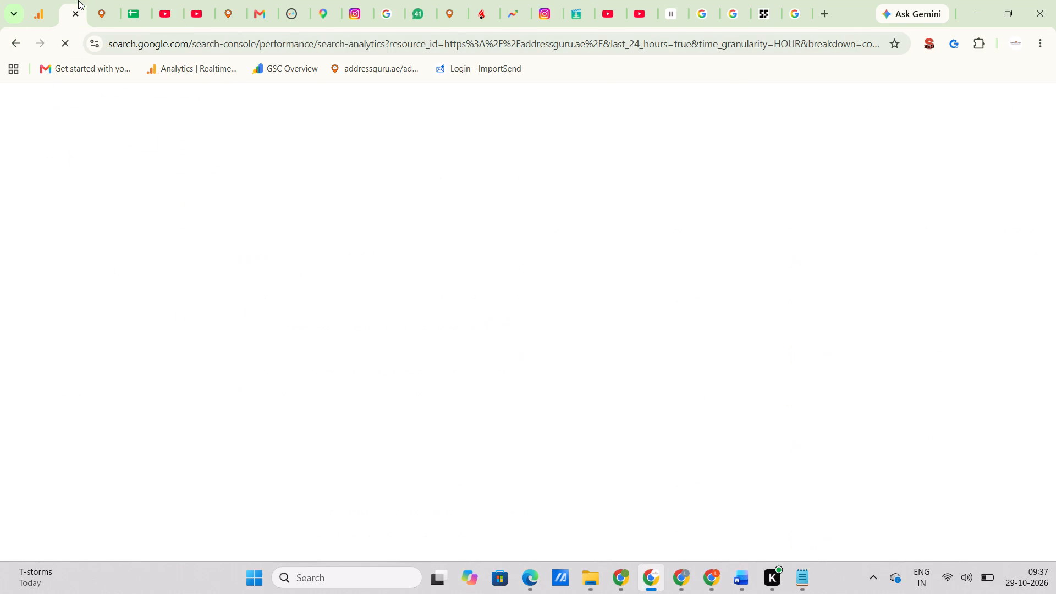
left_click(238, 0)
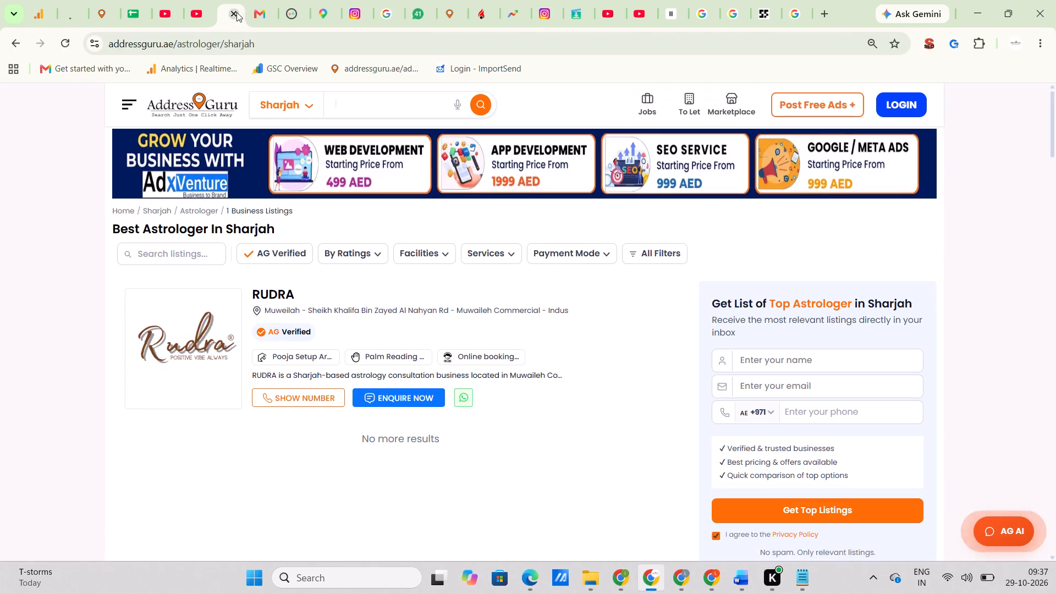
scroll(453, 251, "down", 6)
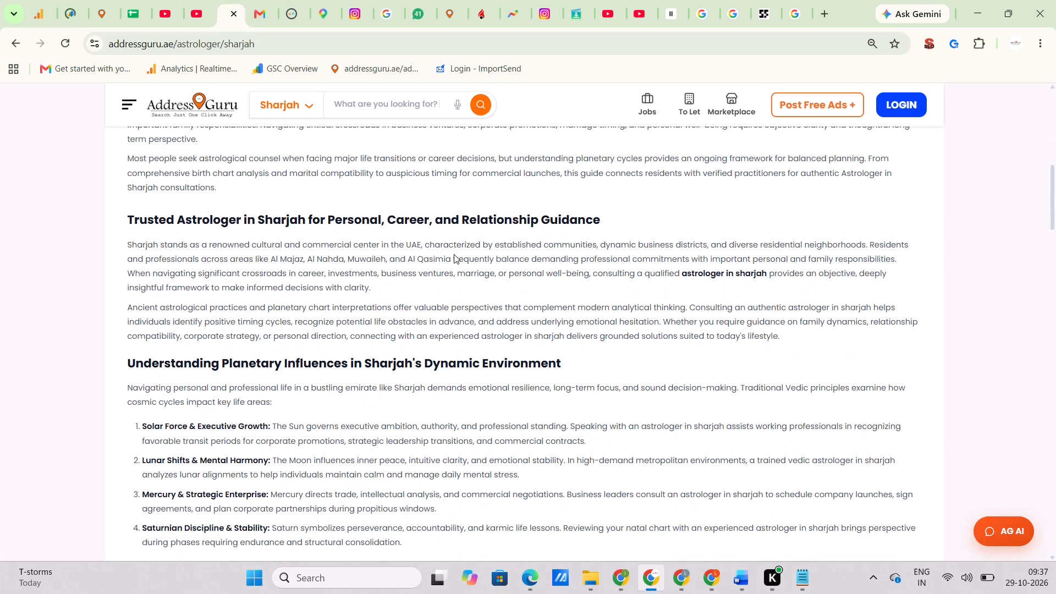
scroll(454, 254, "down", 9)
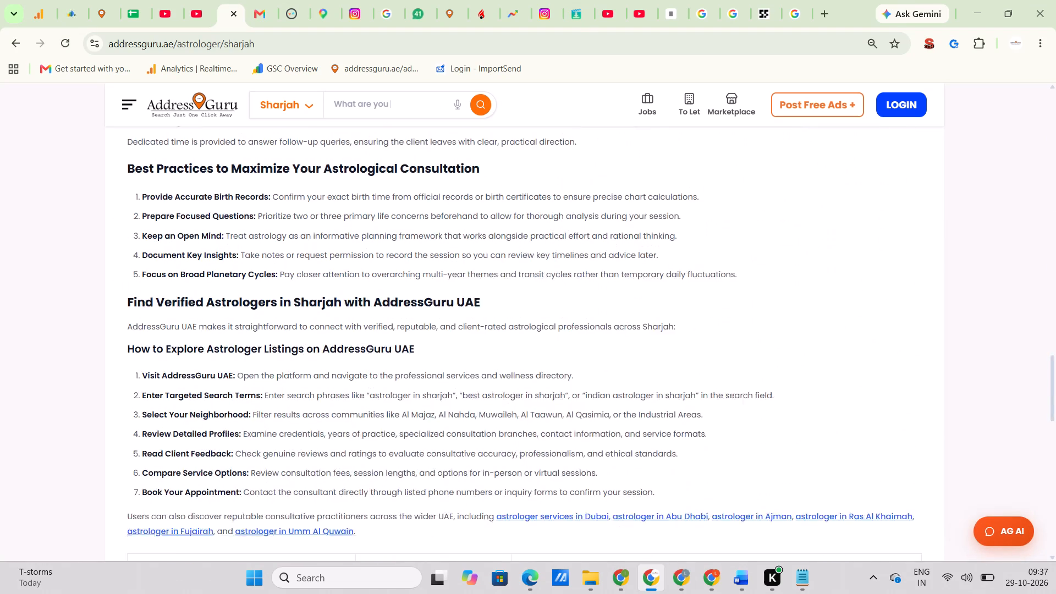
scroll(454, 256, "down", 3)
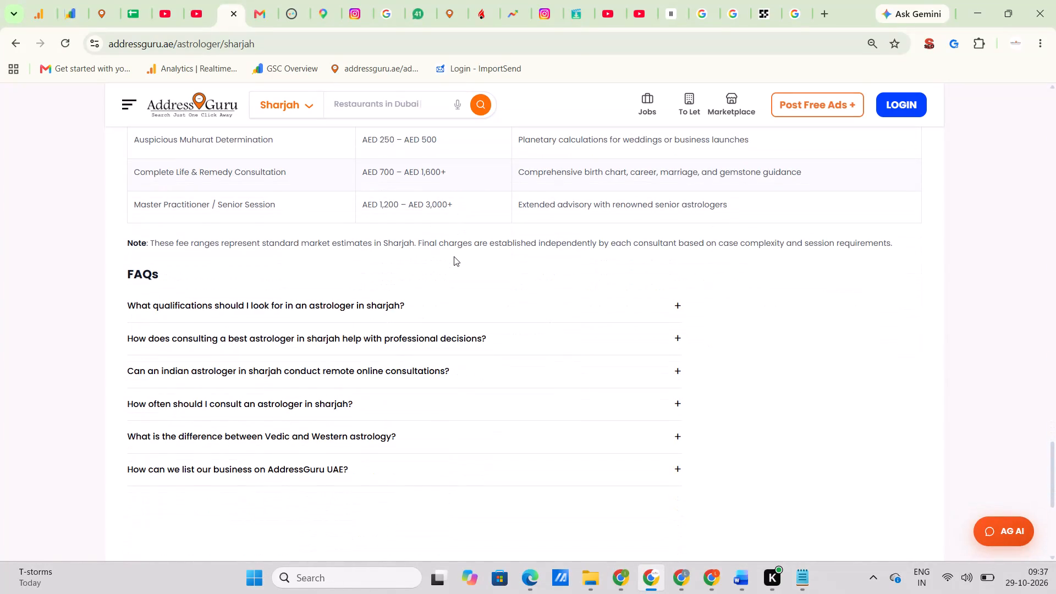
scroll(454, 256, "up", 6)
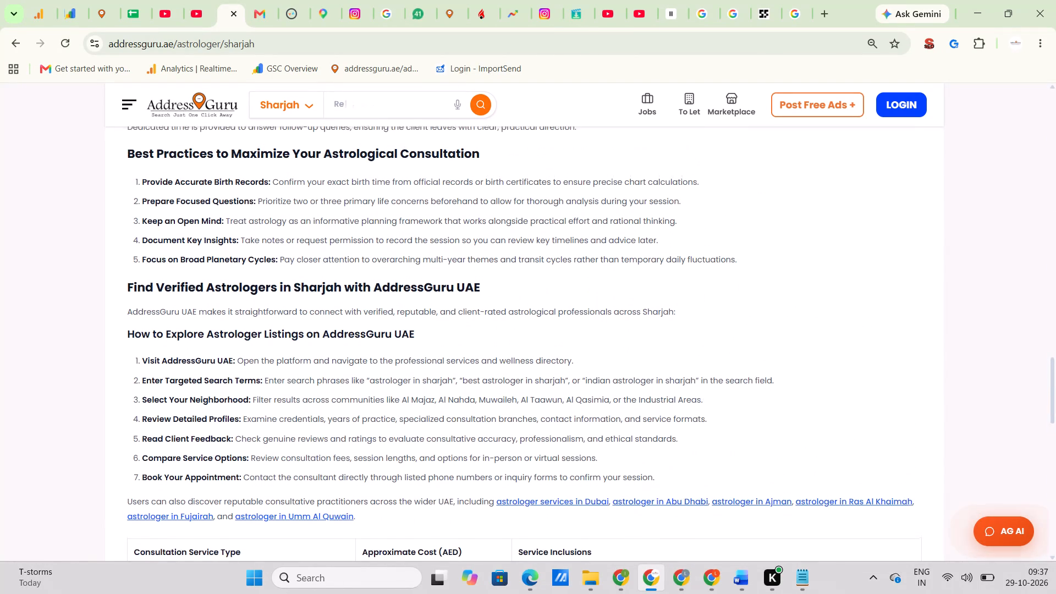
Return to the AddressGuru UAE homepage and open the AC Repair category for Dubai.
left_click(5, 37)
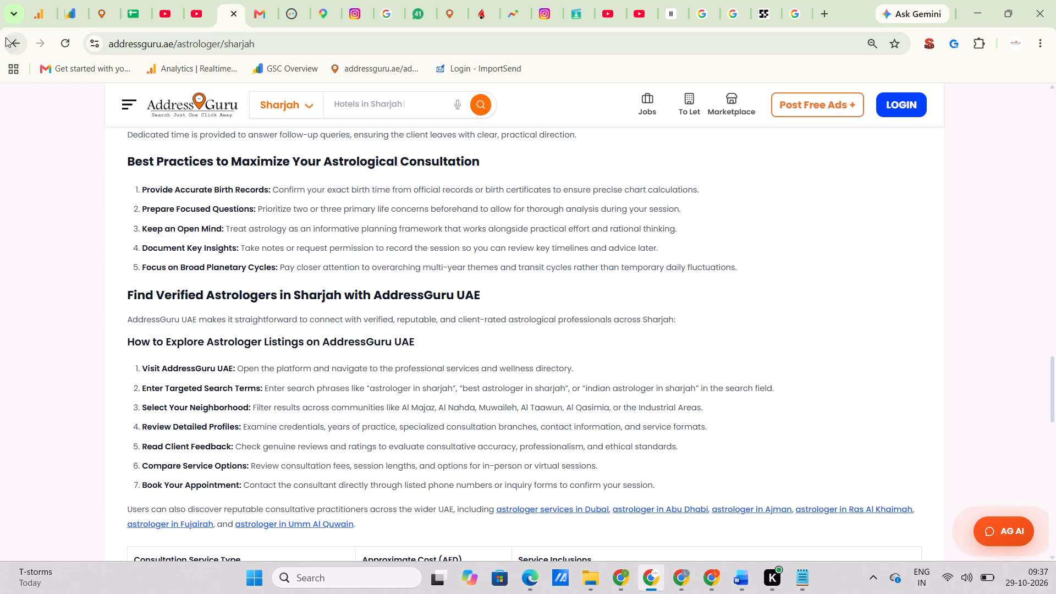
left_click(5, 37)
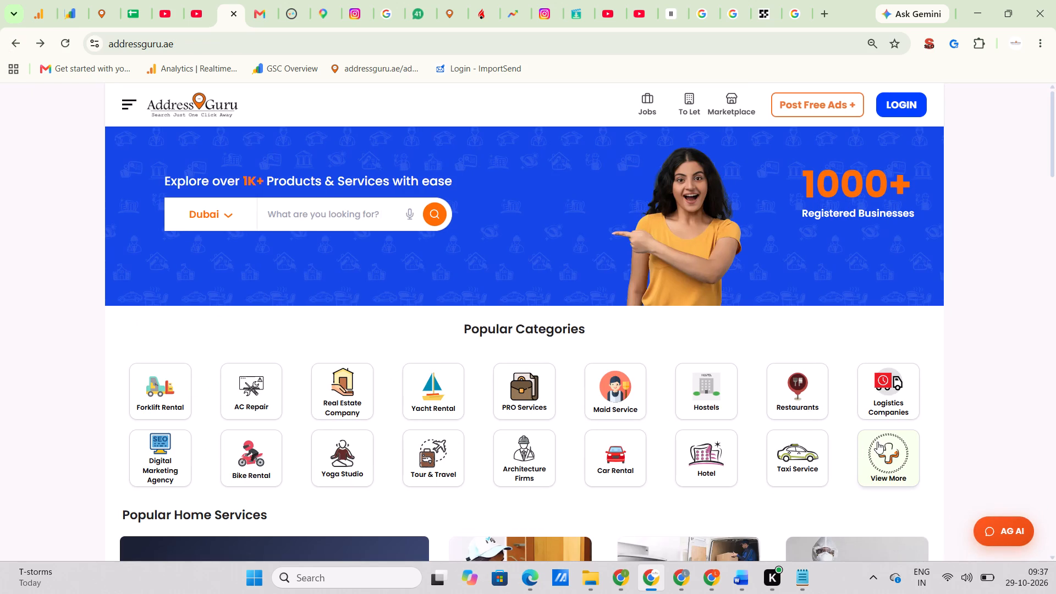
left_click(264, 386)
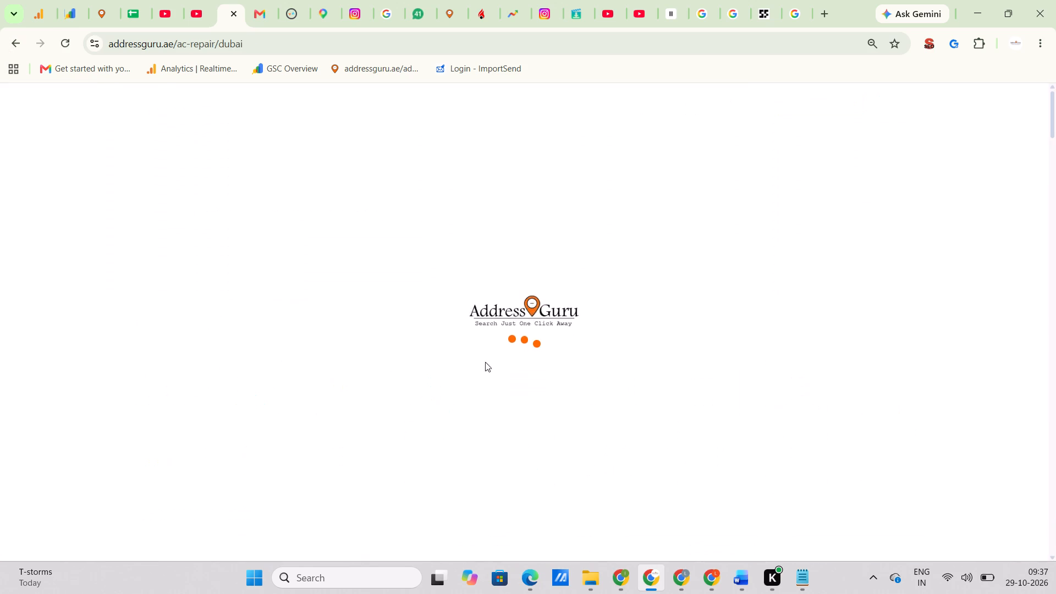
Examine the article content, internal city links and FAQs of the AC Repair page for Dubai.
scroll(512, 361, "down", 15)
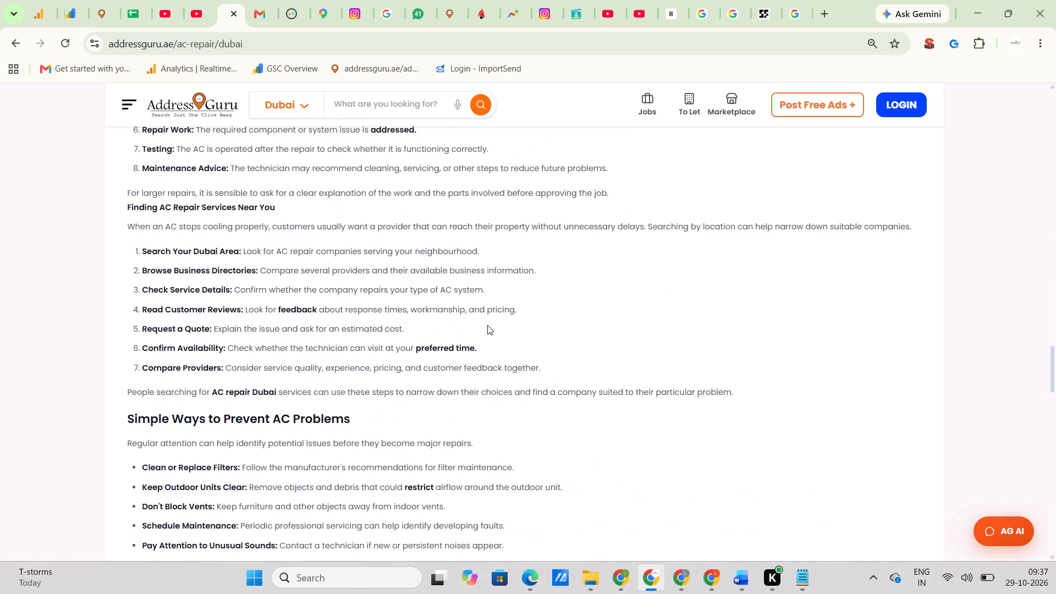
scroll(487, 327, "down", 4)
scroll(486, 327, "up", 1)
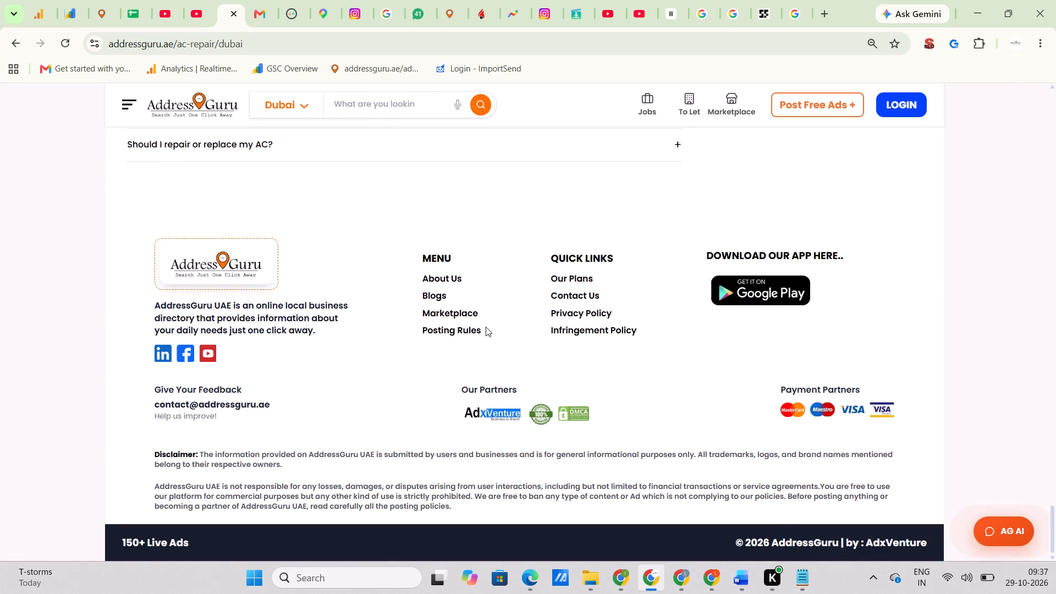
scroll(486, 327, "up", 4)
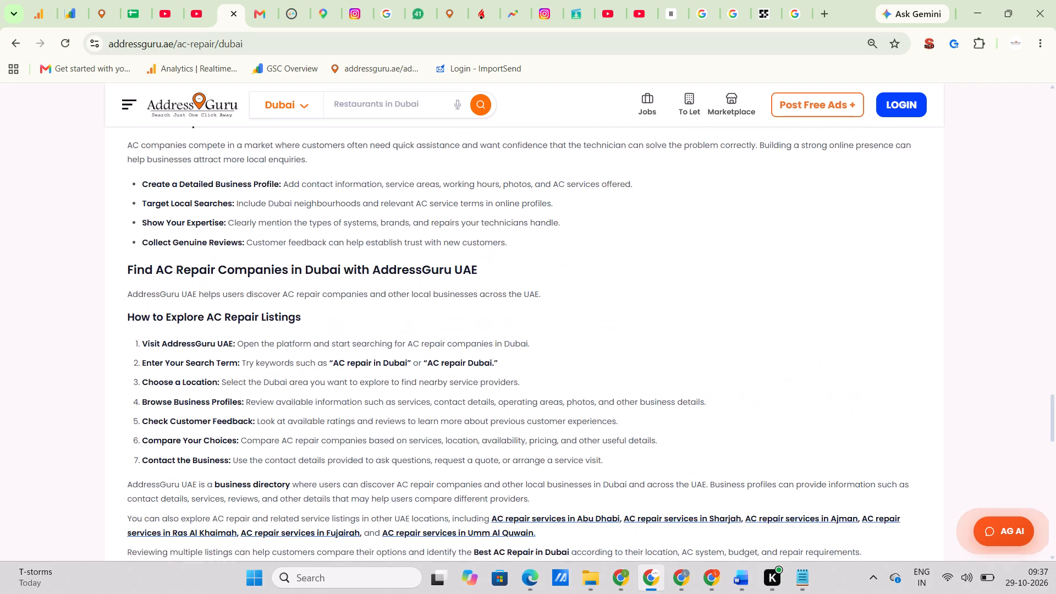
scroll(485, 329, "up", 6)
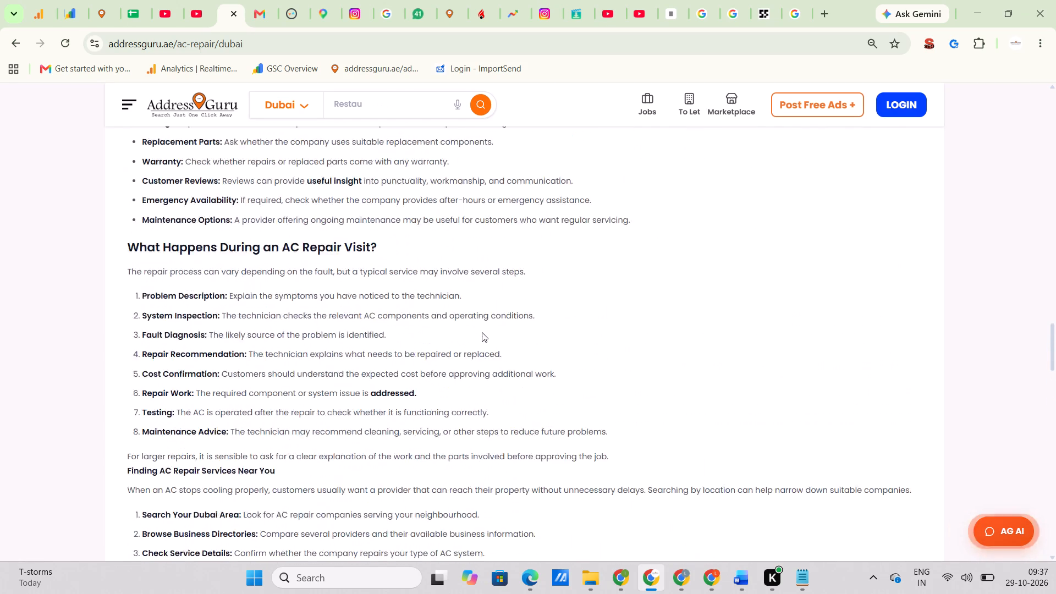
scroll(482, 332, "up", 5)
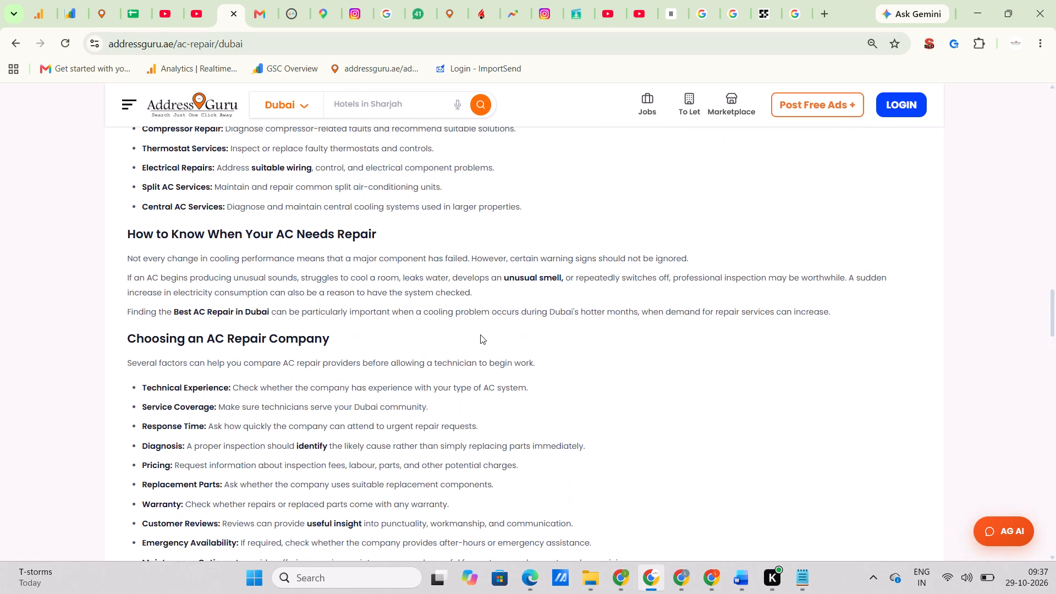
scroll(480, 334, "up", 5)
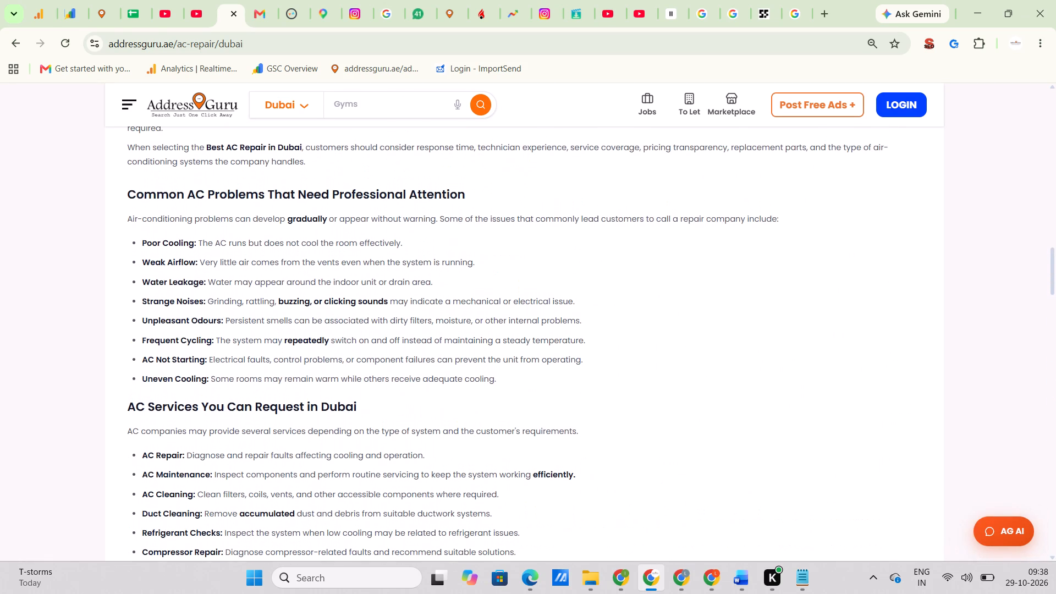
scroll(477, 338, "up", 3)
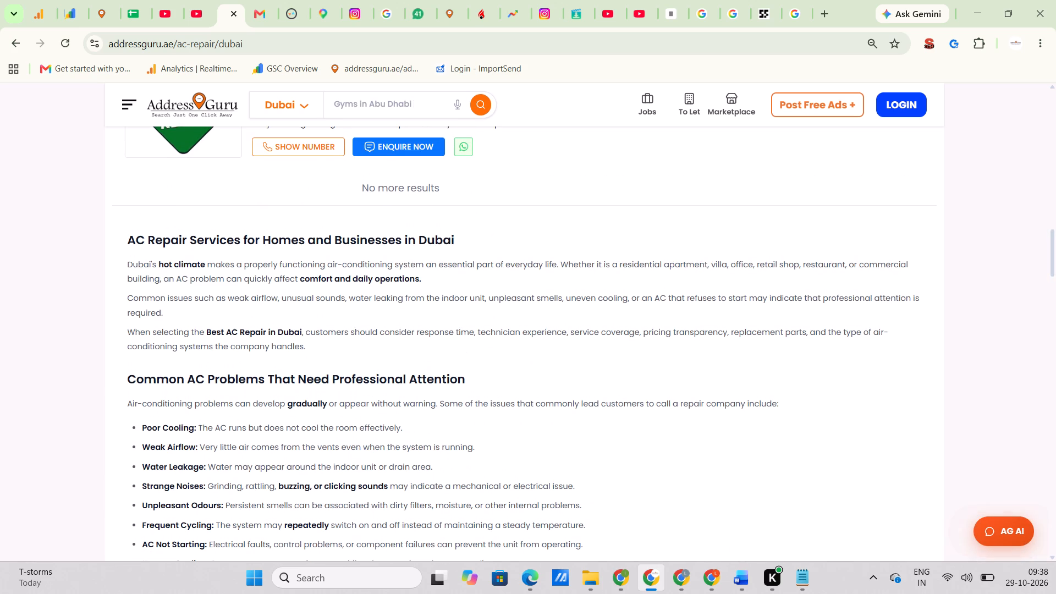
Change the AC Repair page's location to Ajman.
left_click(288, 116)
left_click(279, 89)
left_click(284, 115)
left_click(284, 107)
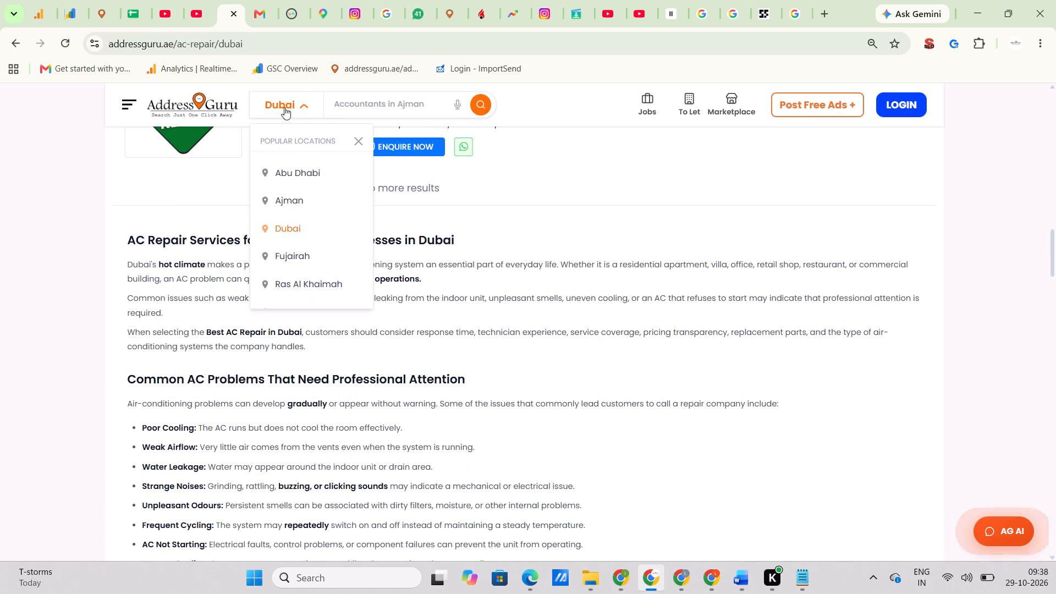
left_click(301, 199)
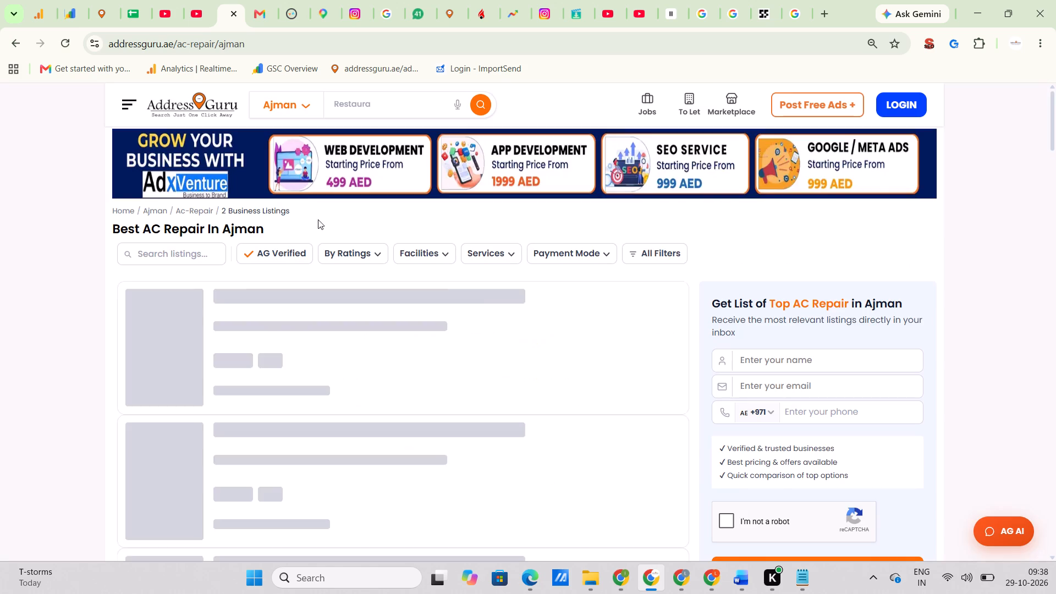
Examine the Ajman AC Repair page's article content, links to other emirates and cost table.
scroll(490, 309, "down", 7)
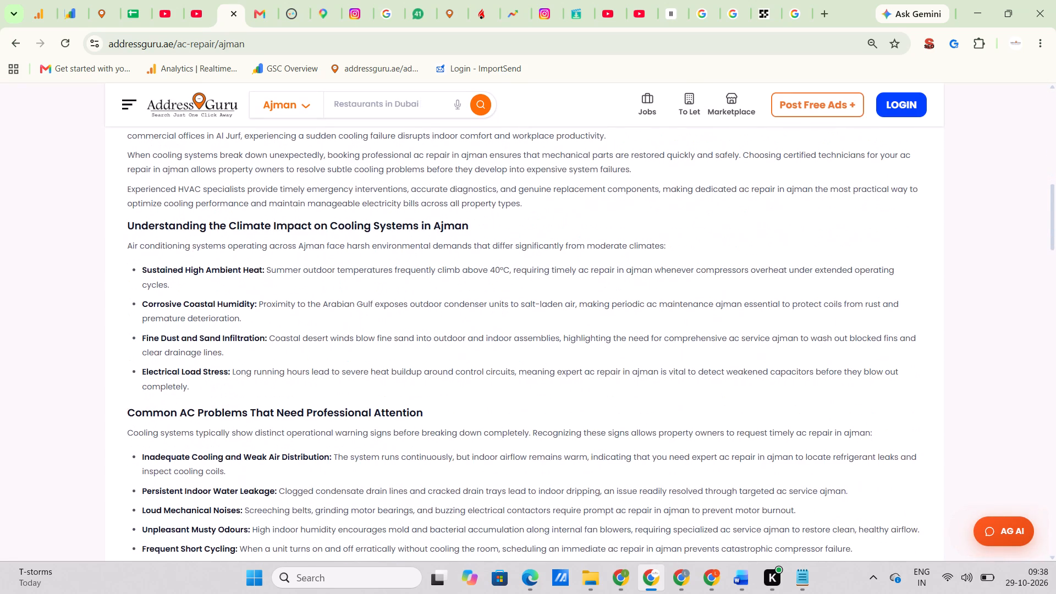
scroll(490, 309, "down", 11)
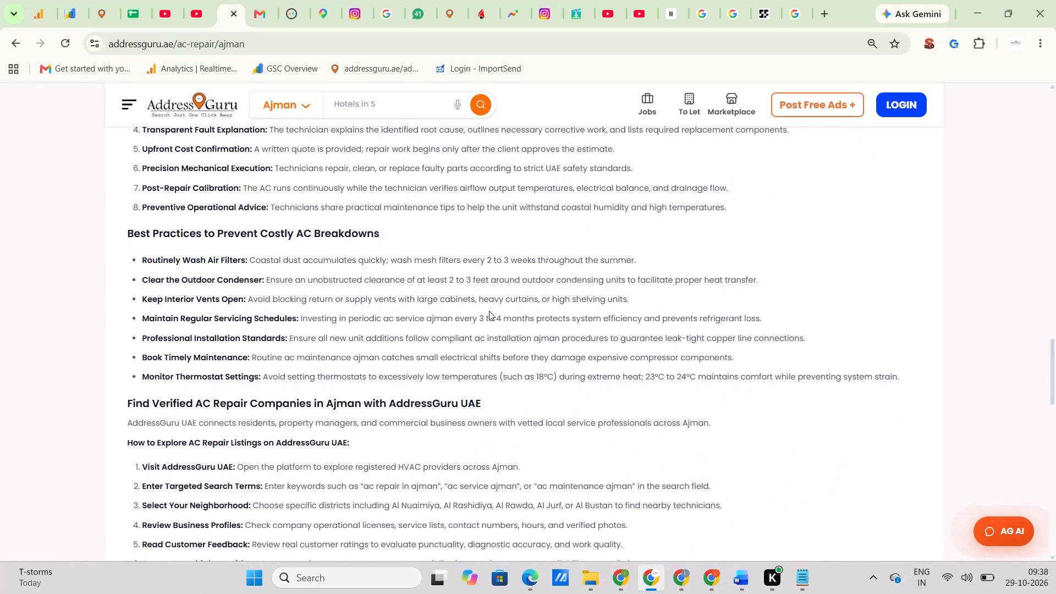
scroll(489, 311, "down", 8)
scroll(488, 313, "up", 7)
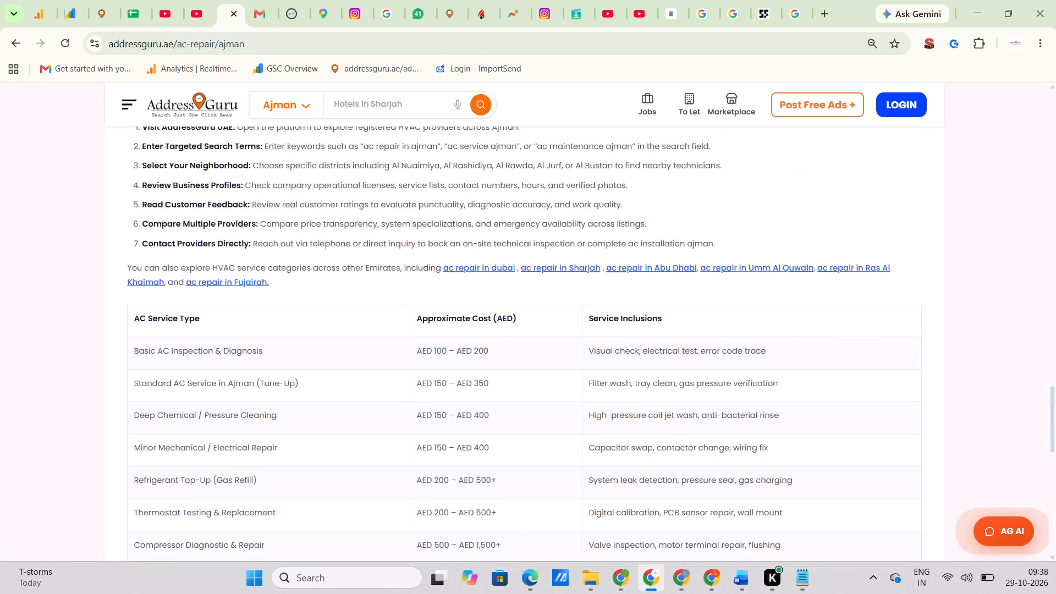
scroll(486, 316, "up", 8)
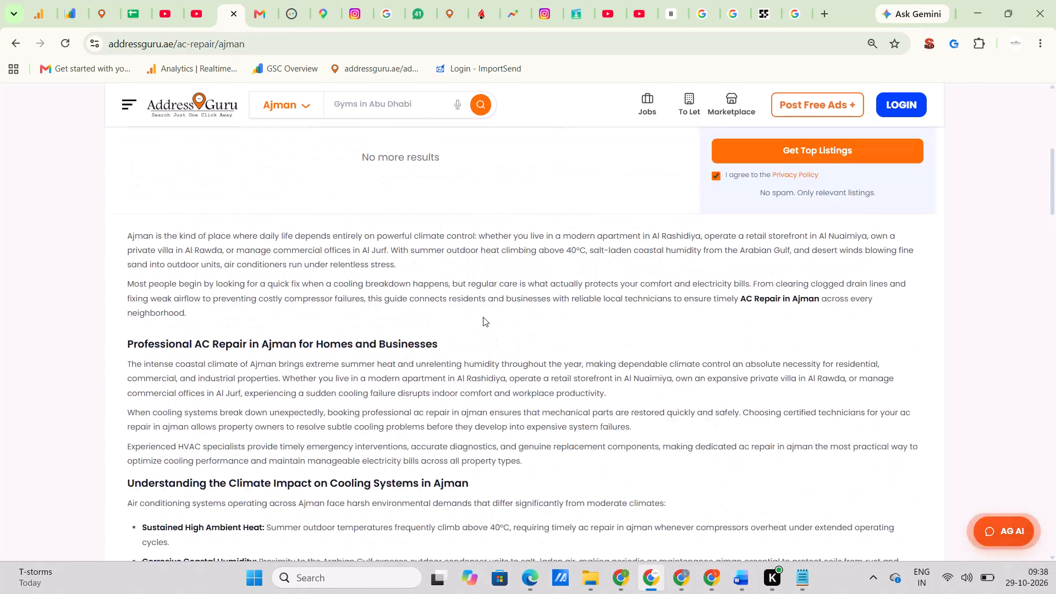
scroll(483, 317, "up", 1)
Change the AC Repair page's location to Ras Al Khaimah and examine its listing and article content.
left_click(274, 106)
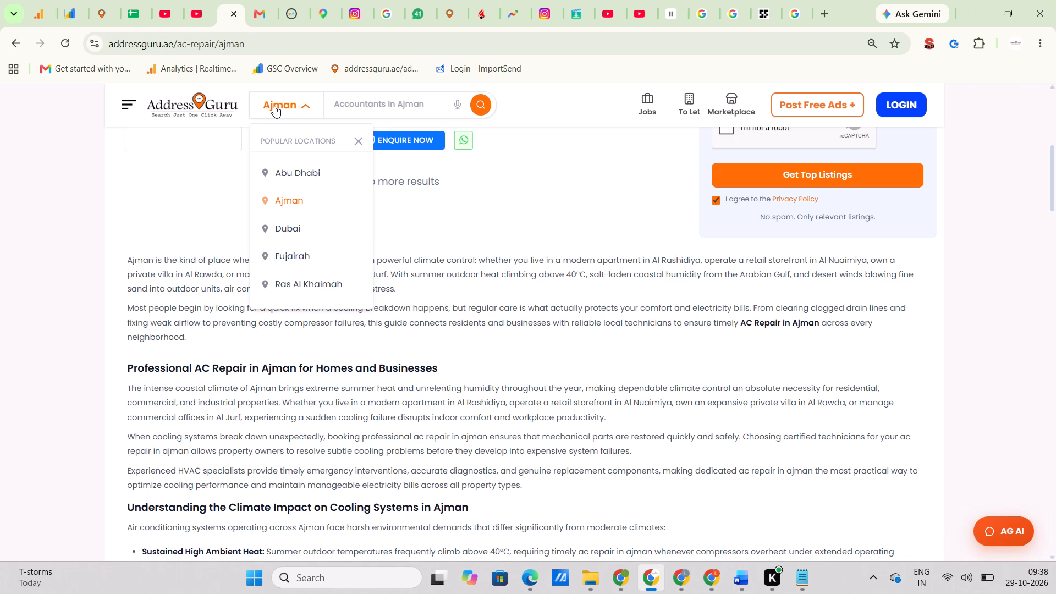
left_click(313, 274)
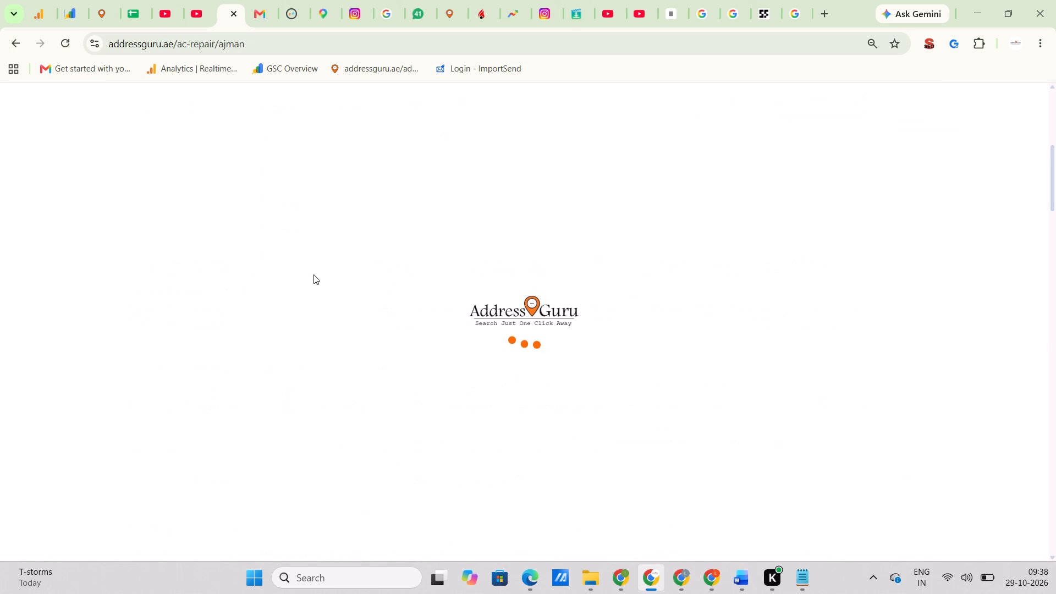
scroll(547, 307, "down", 1)
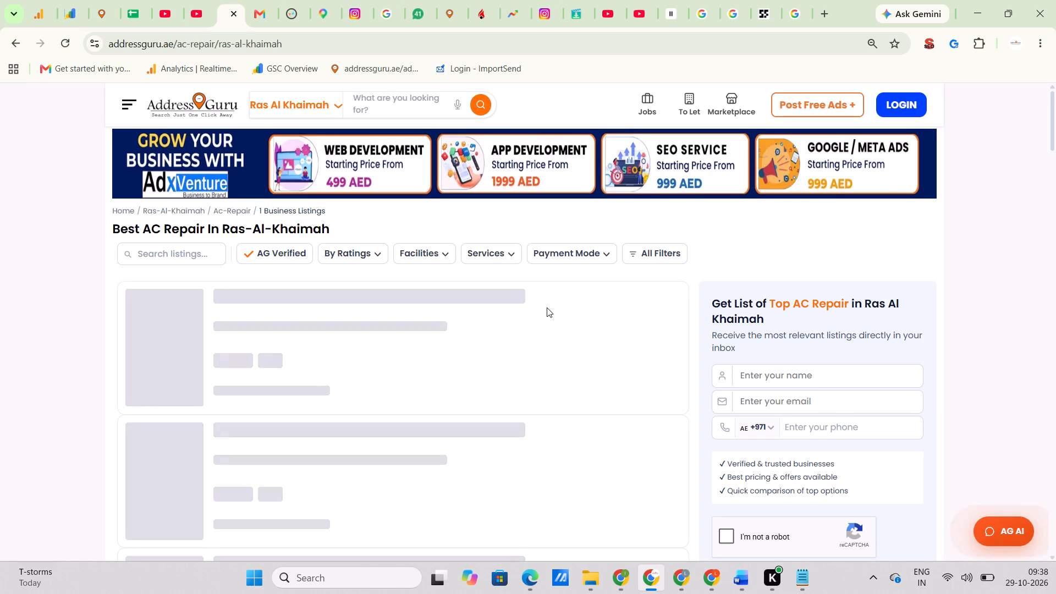
scroll(547, 307, "down", 1)
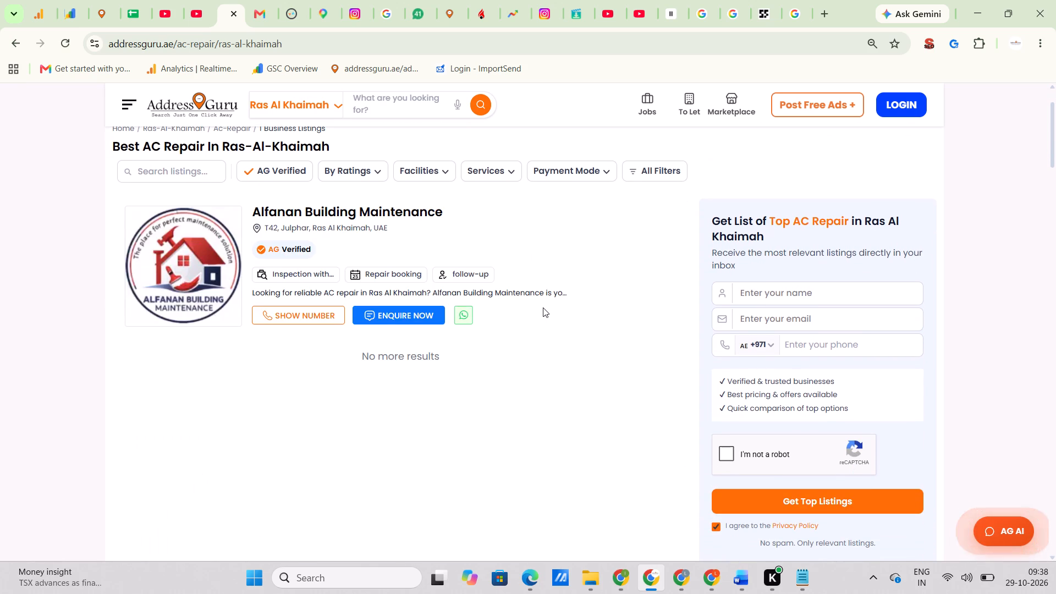
scroll(543, 307, "down", 5)
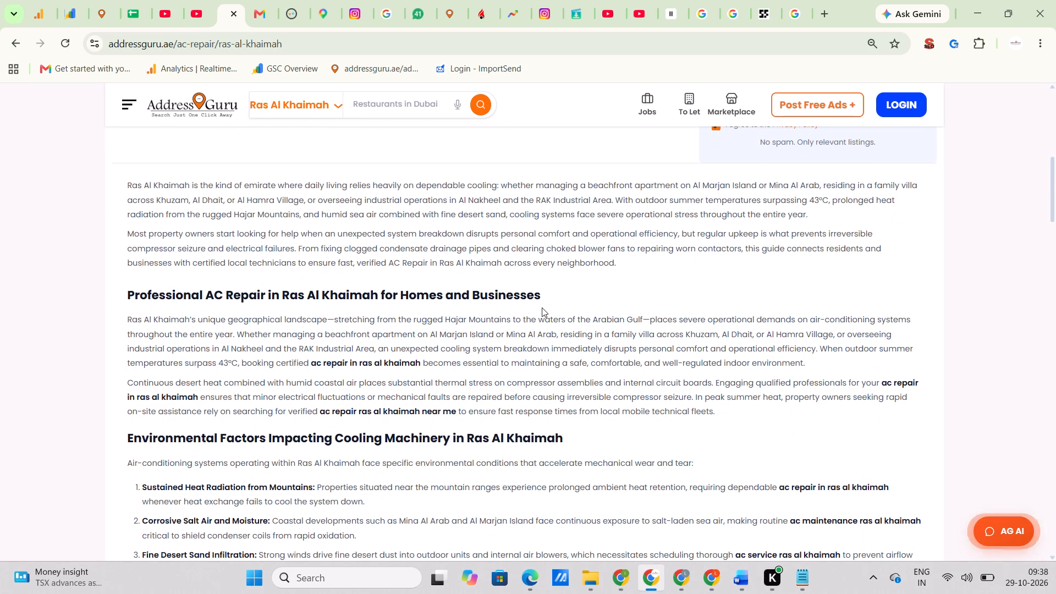
scroll(538, 307, "down", 2)
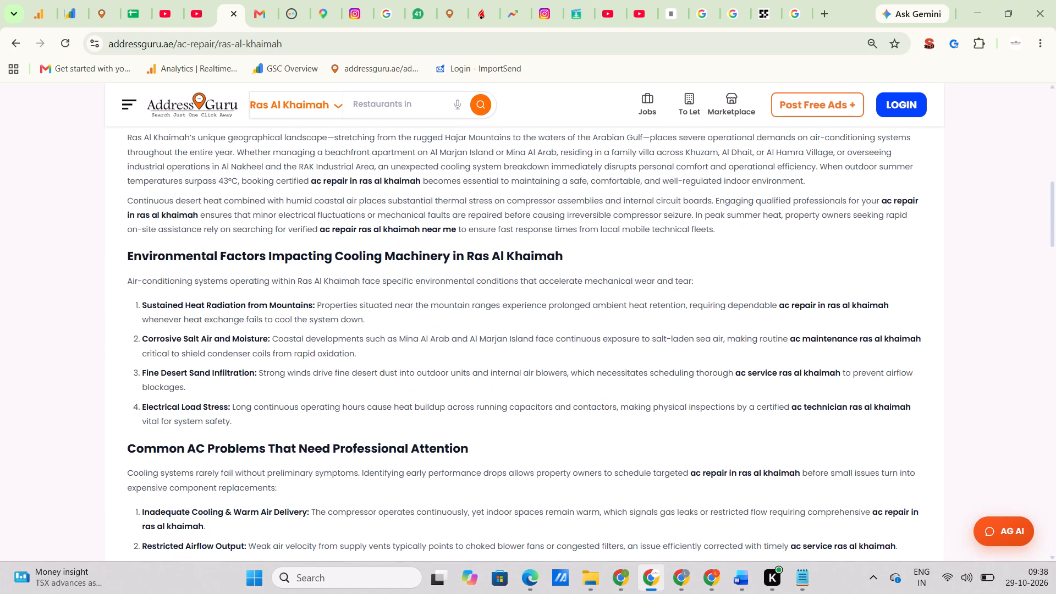
scroll(533, 310, "down", 3)
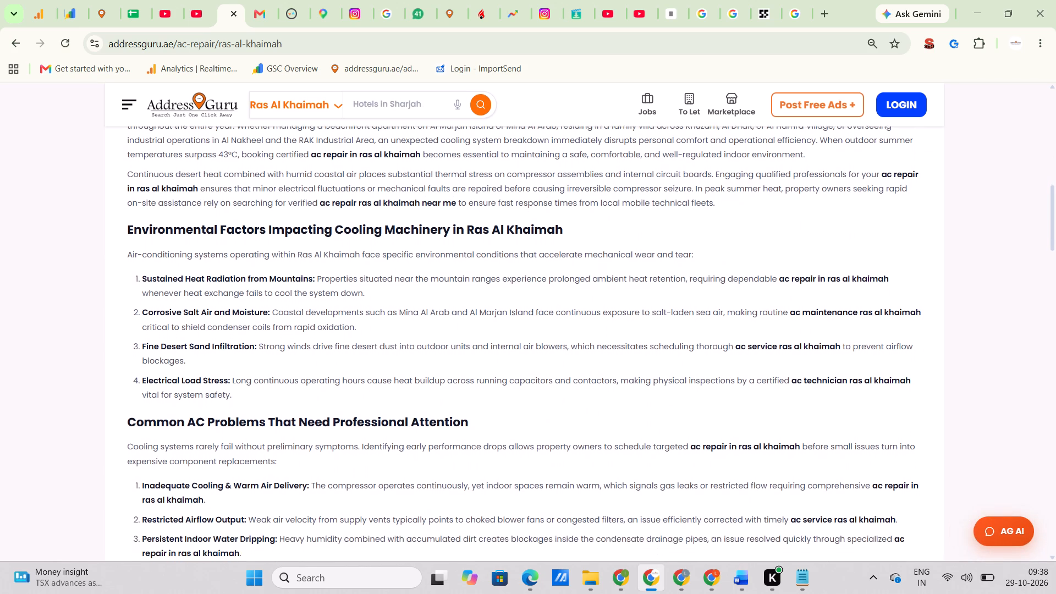
scroll(528, 312, "down", 6)
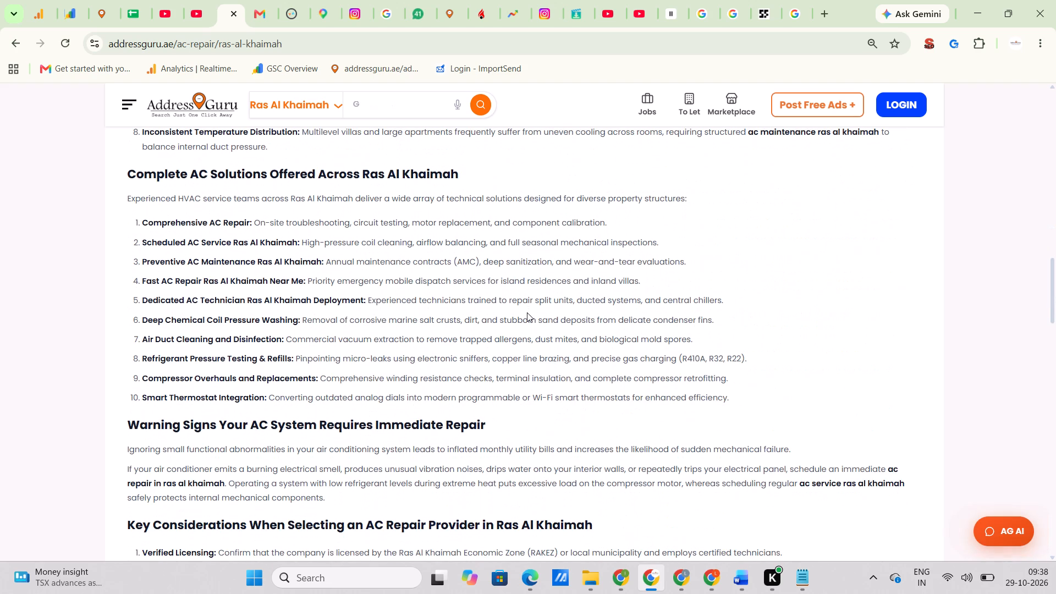
Go back to the admin panel's Business Listings page and look through the pending completed listings.
left_click(980, 0)
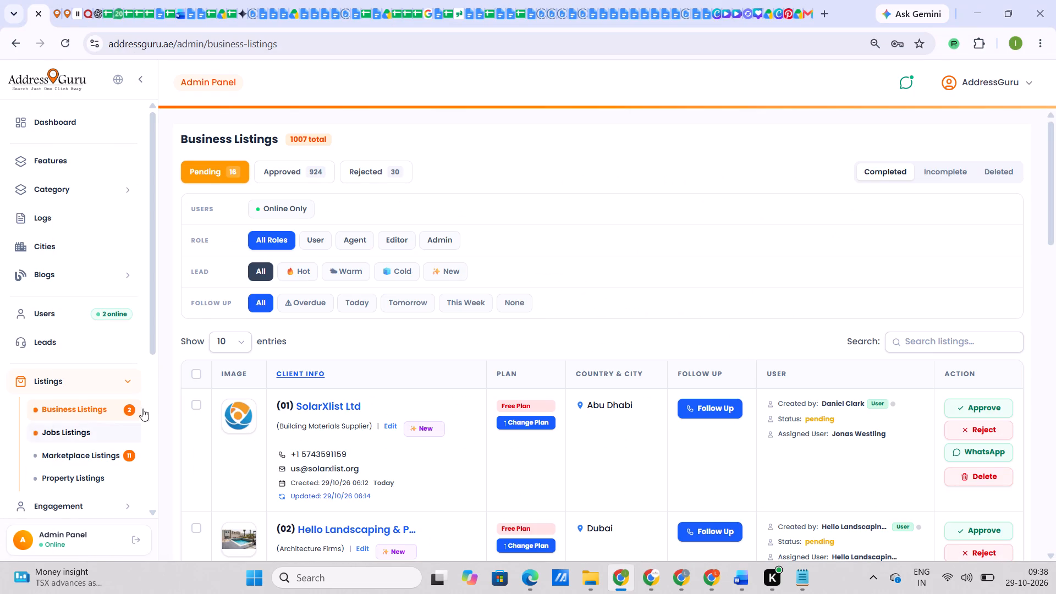
scroll(303, 348, "down", 2)
scroll(369, 364, "up", 2)
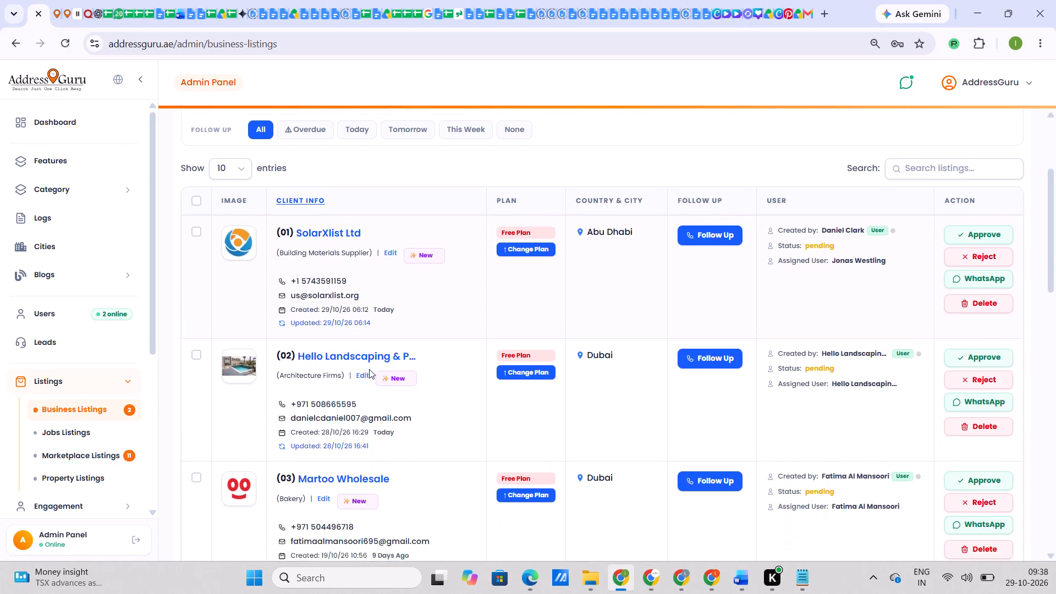
scroll(369, 369, "up", 2)
View the Incomplete business listings, then return to the Completed ones.
left_click(953, 171)
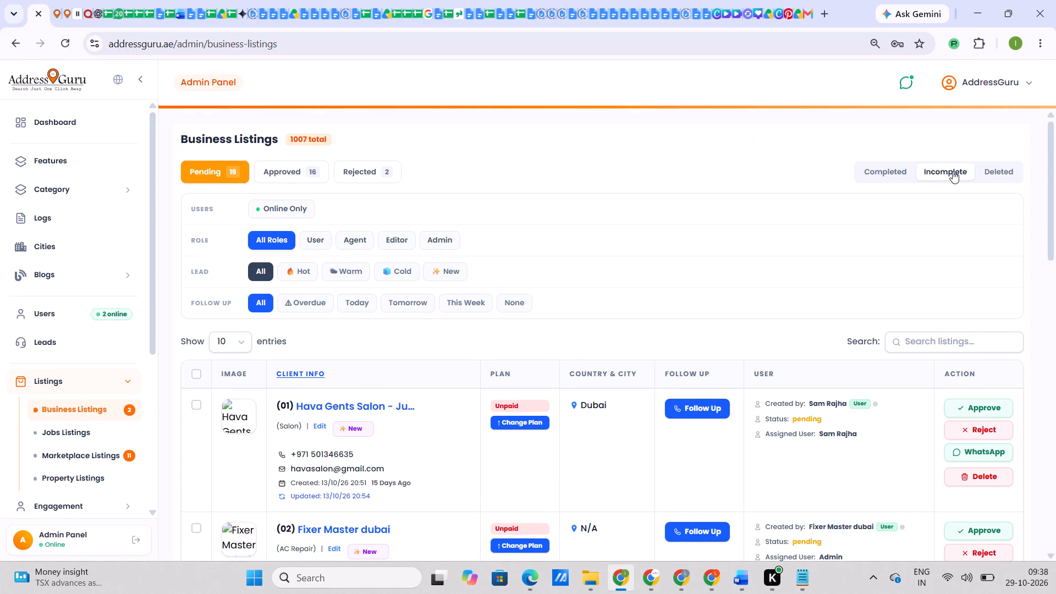
left_click(895, 173)
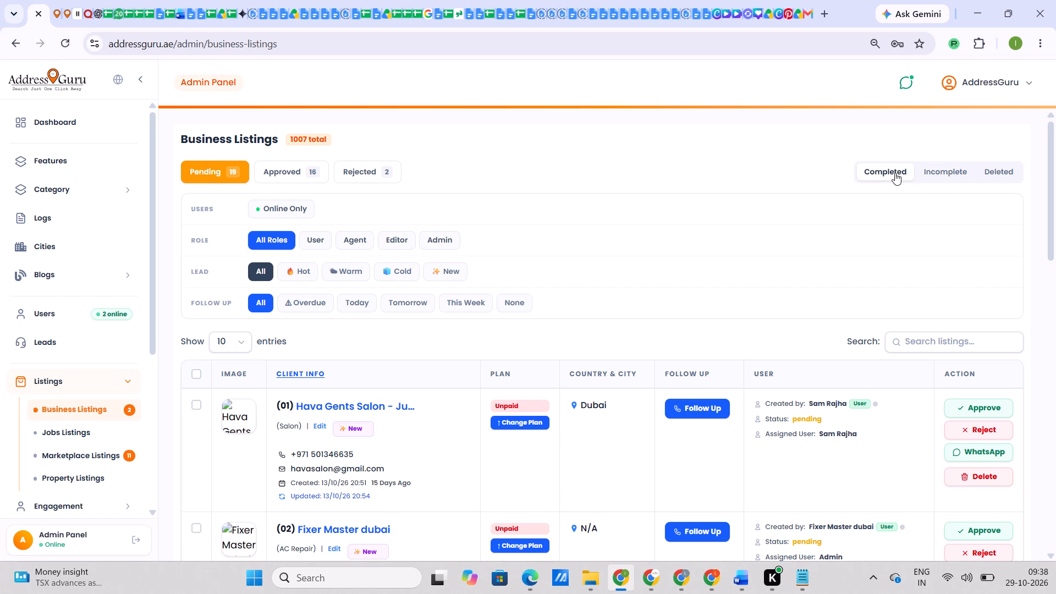
Open the preview of the pending SolarXlist Ltd listing and examine its photo, description, services and facilities.
scroll(718, 279, "down", 1)
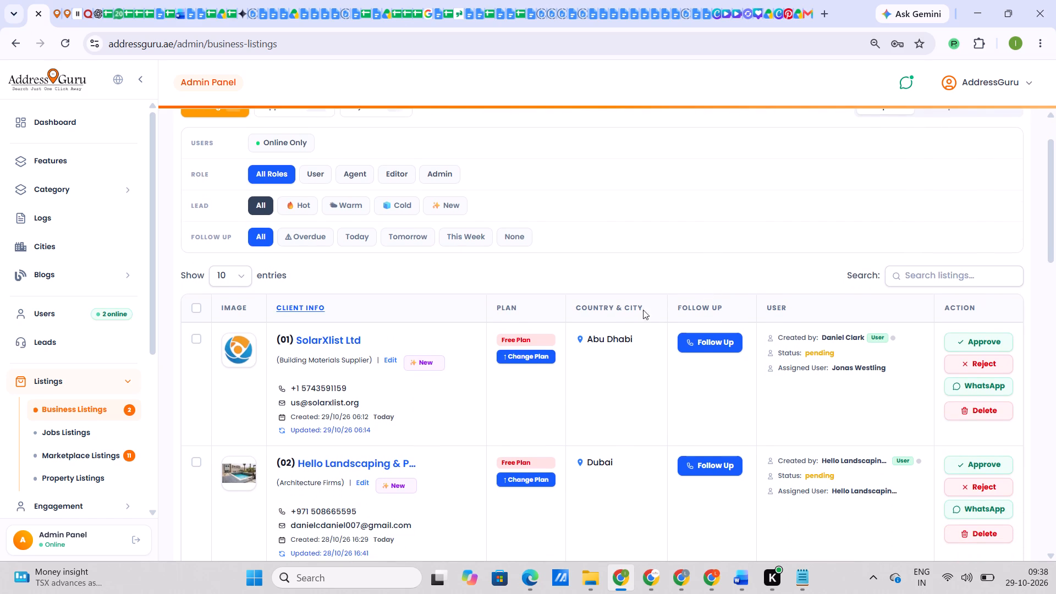
left_click(327, 342)
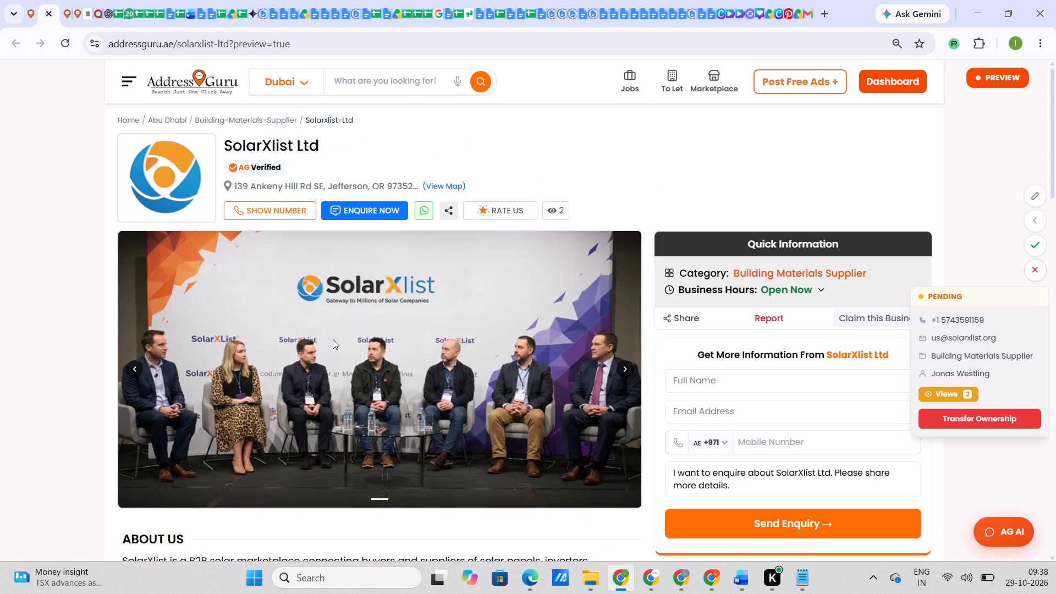
scroll(333, 339, "down", 3)
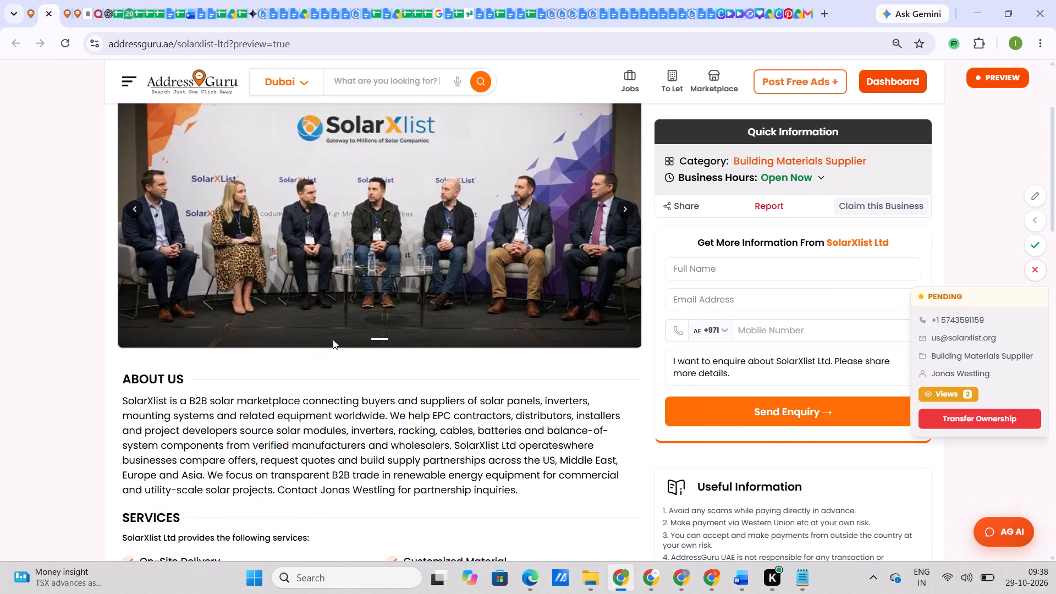
scroll(333, 339, "down", 2)
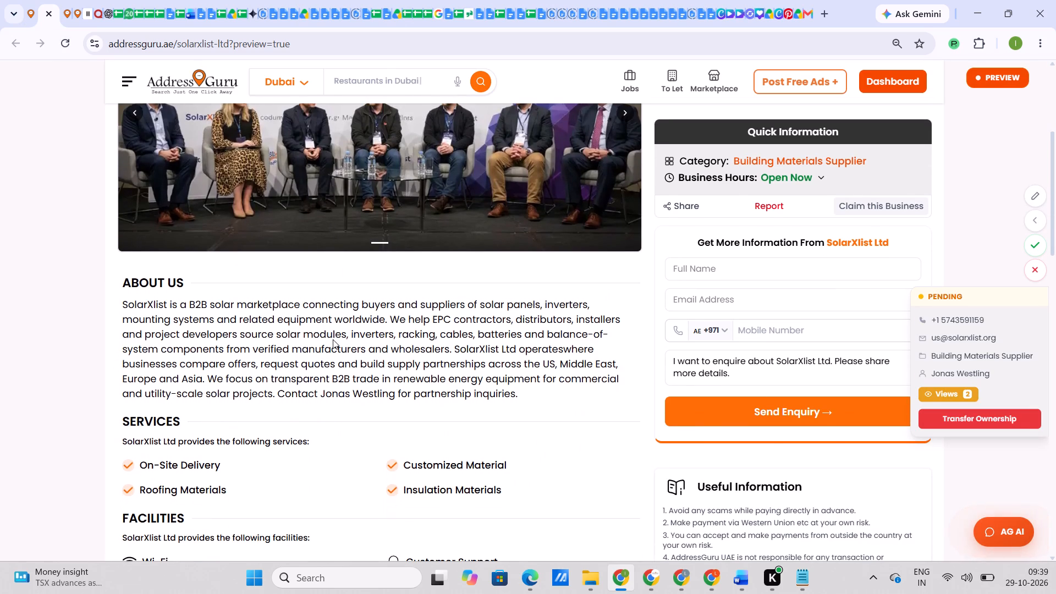
scroll(331, 334, "down", 1)
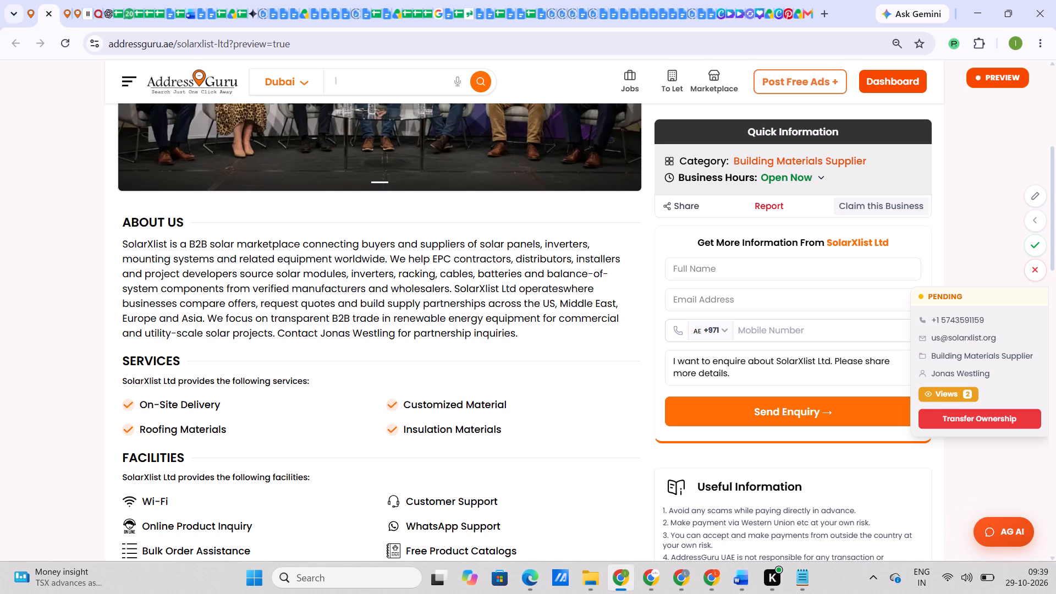
Read the description, services and facilities in the SolarXlist Ltd preview, then close the preview and return to Business Listings.
scroll(453, 265, "down", 1)
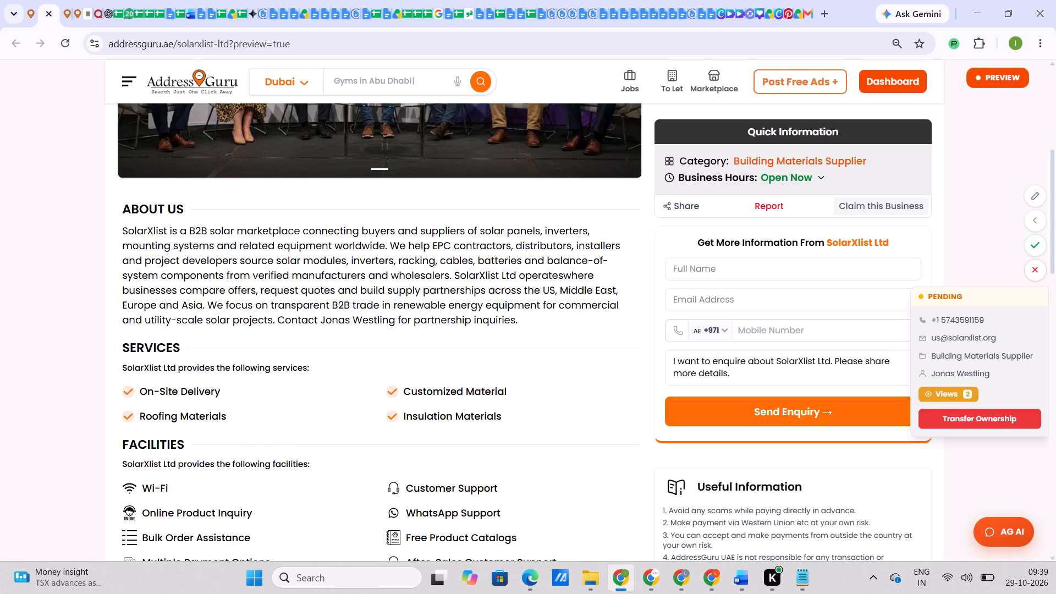
scroll(453, 265, "down", 1)
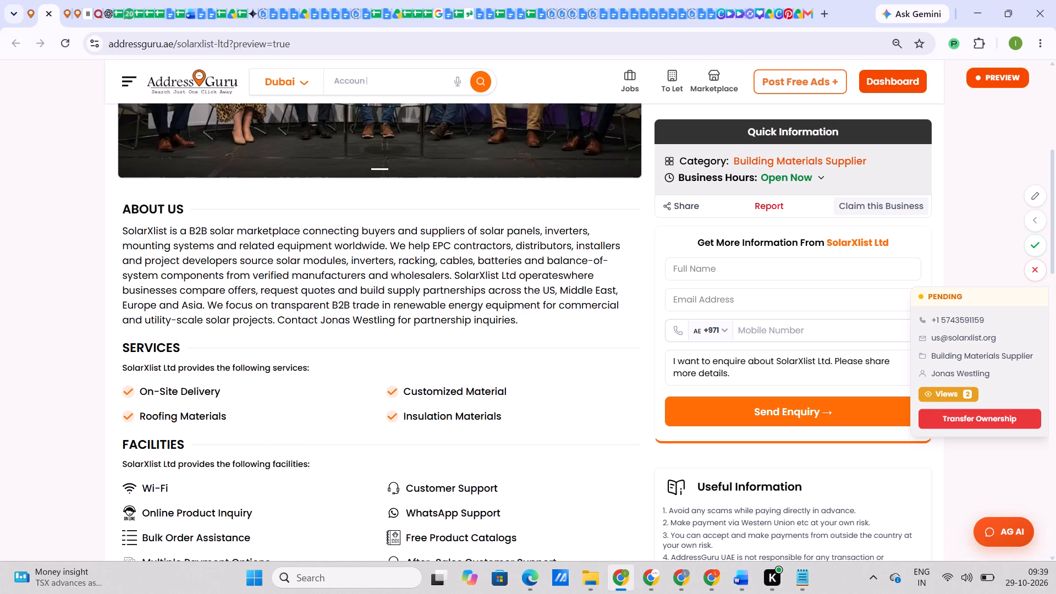
scroll(453, 265, "down", 3)
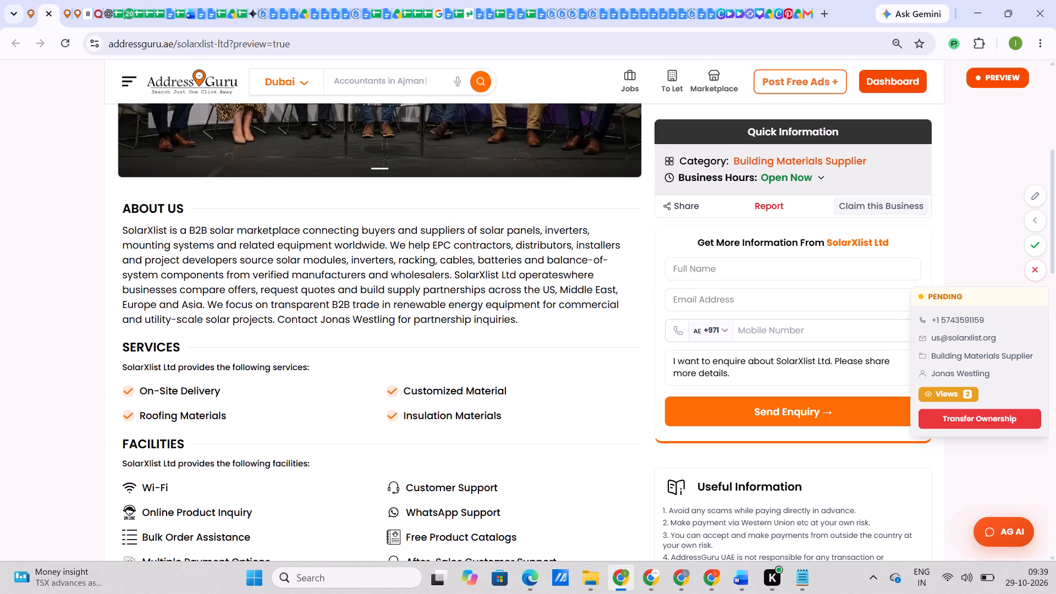
scroll(453, 265, "down", 1)
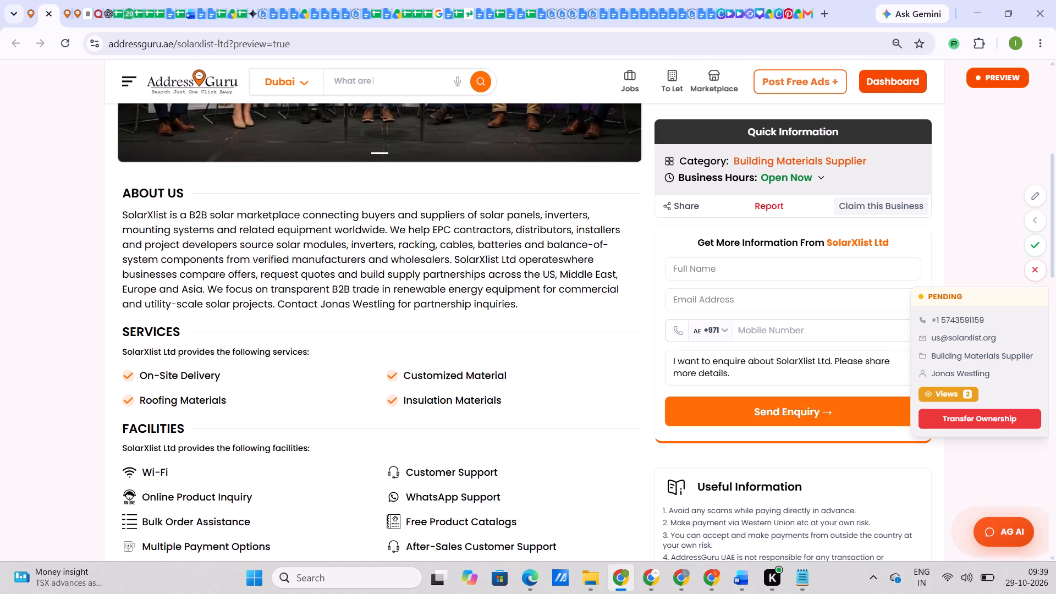
left_click(47, 15)
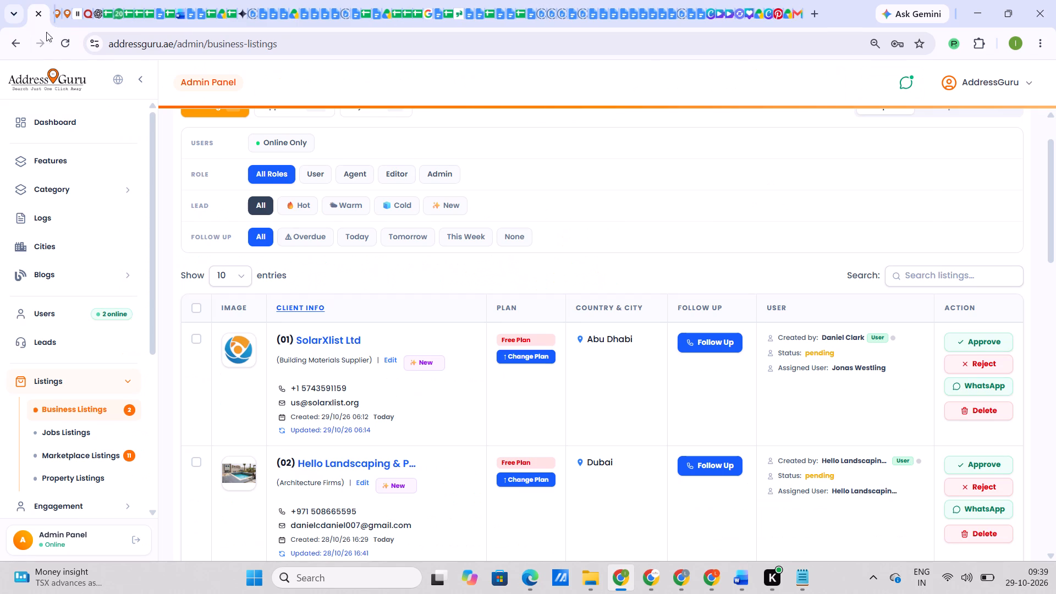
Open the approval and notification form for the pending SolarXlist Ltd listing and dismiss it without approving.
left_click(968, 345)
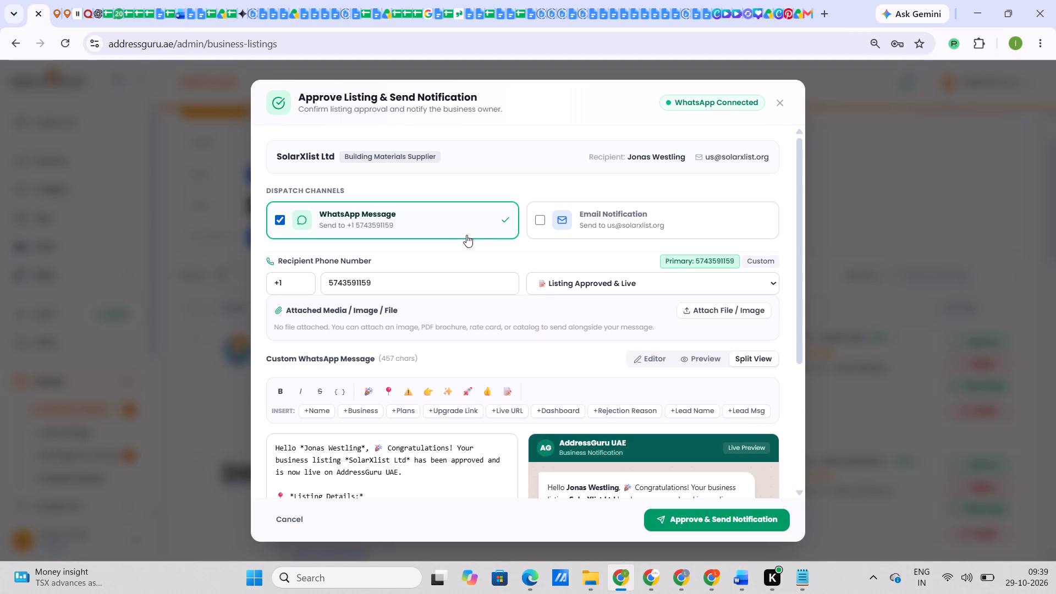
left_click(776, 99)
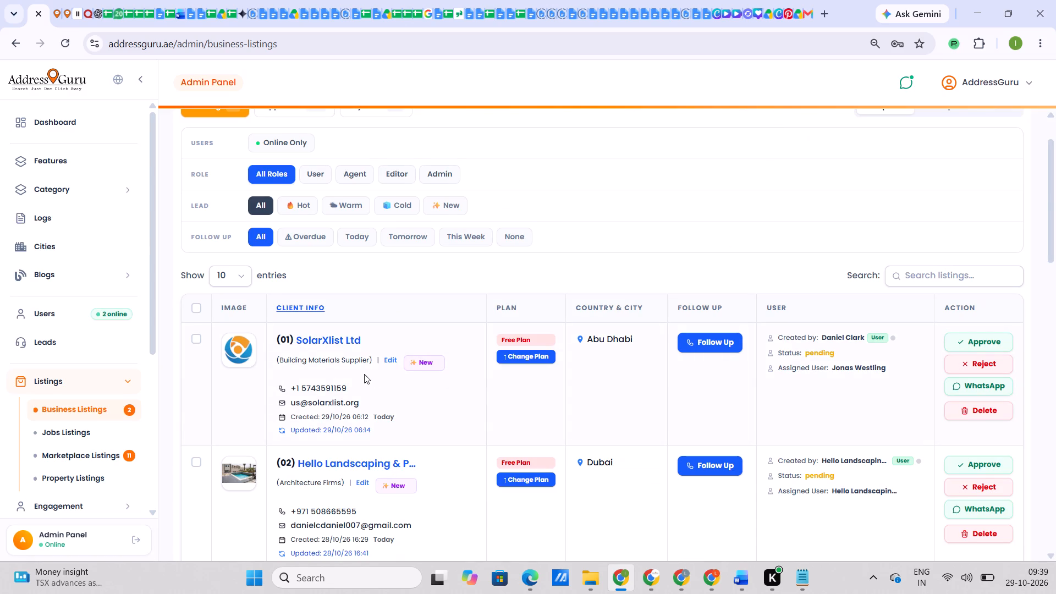
Open the SolarXlist Ltd listing for editing, check its business address, and go back to the Business Listings page.
left_click(392, 361)
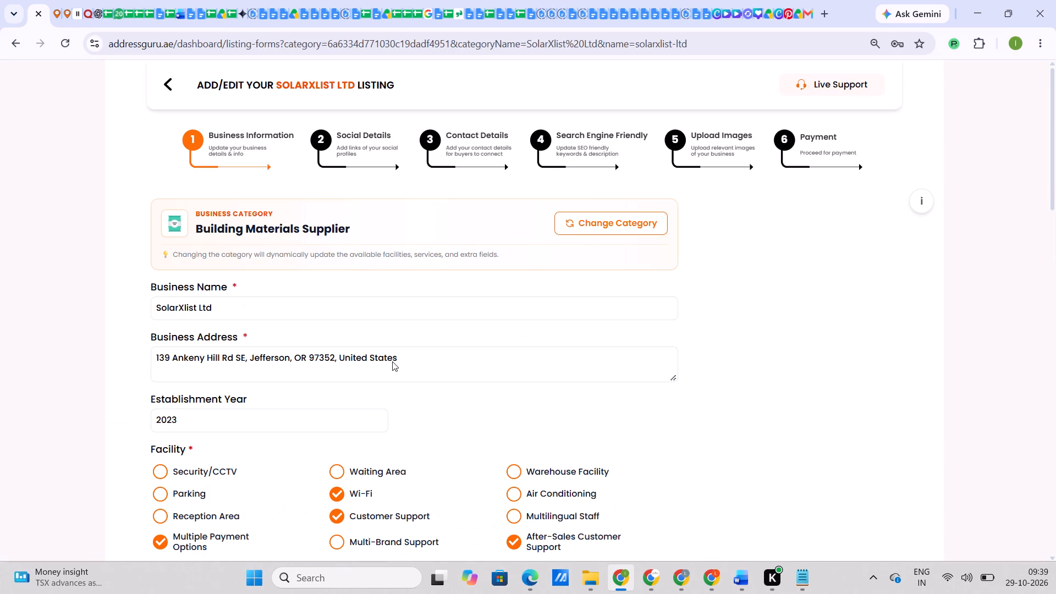
left_click_drag(409, 360, 409, 360)
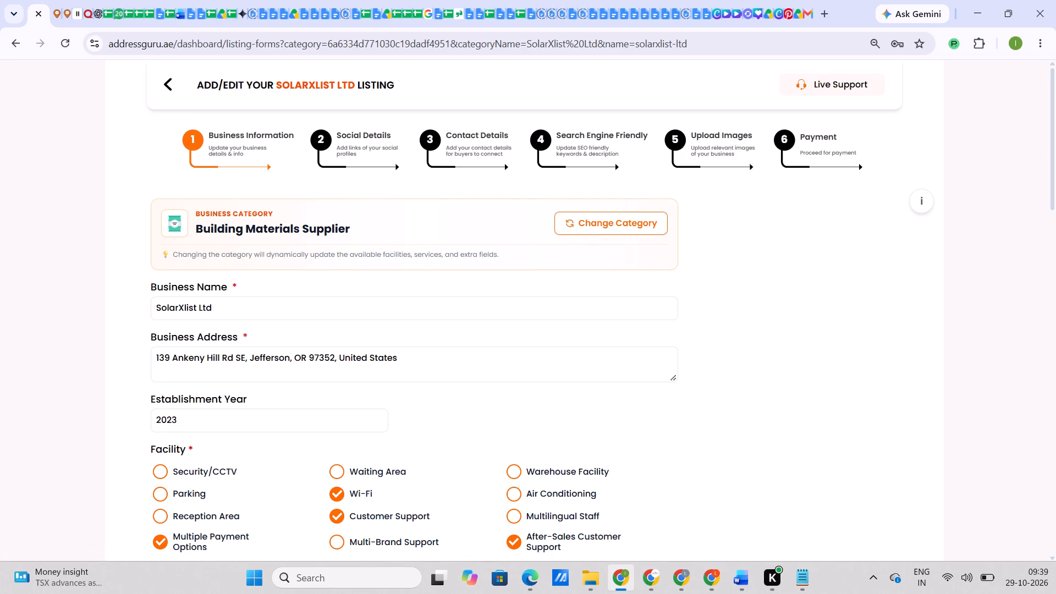
left_click_drag(409, 360, 124, 363)
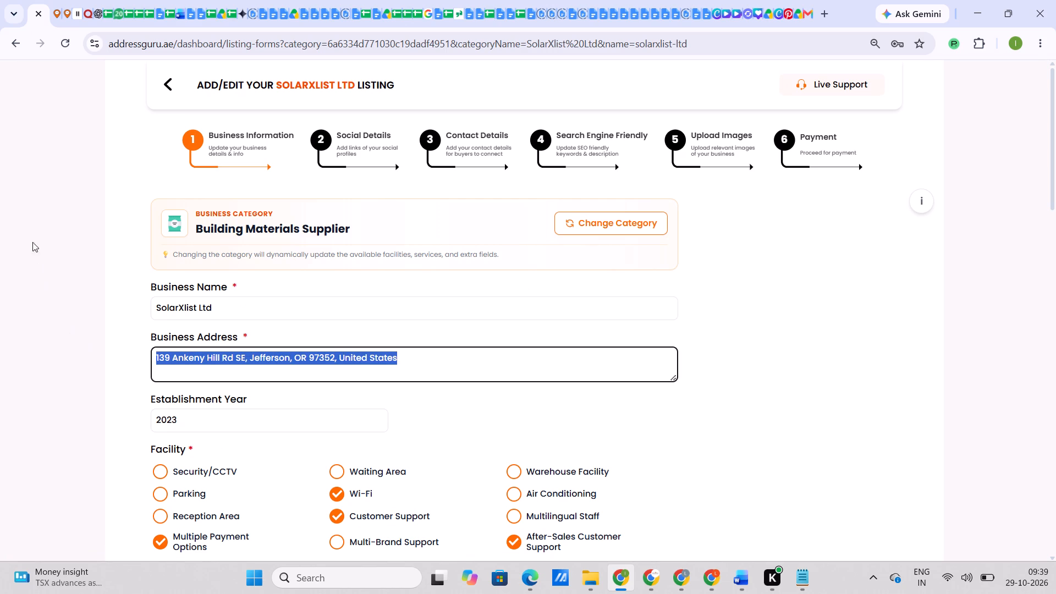
left_click(16, 43)
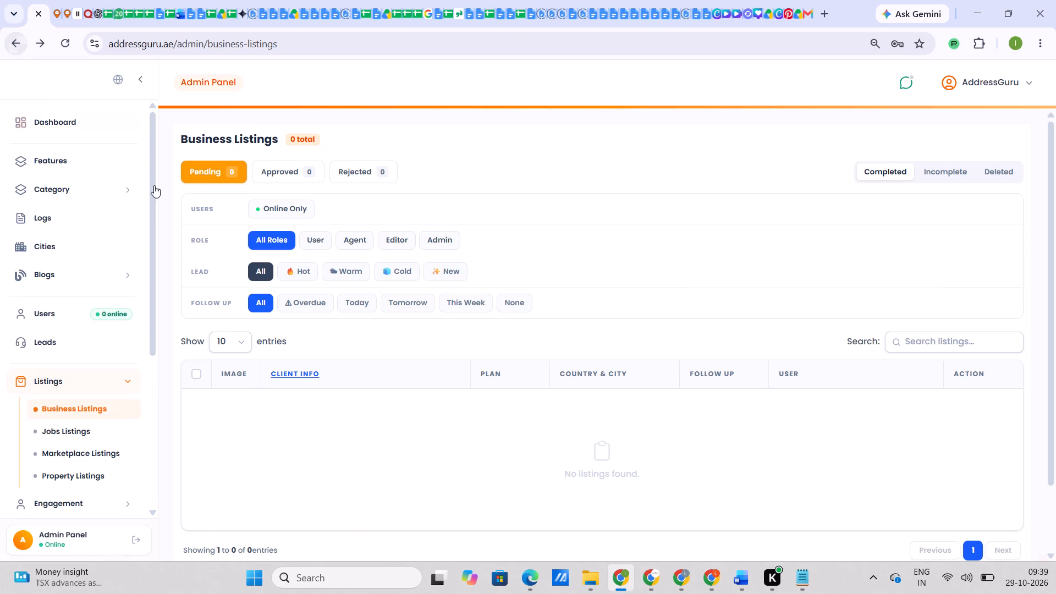
From Business Listings, open the Hello Landscaping & Pools listing for editing and advance through its form to the Upload Images stage.
scroll(447, 303, "down", 2)
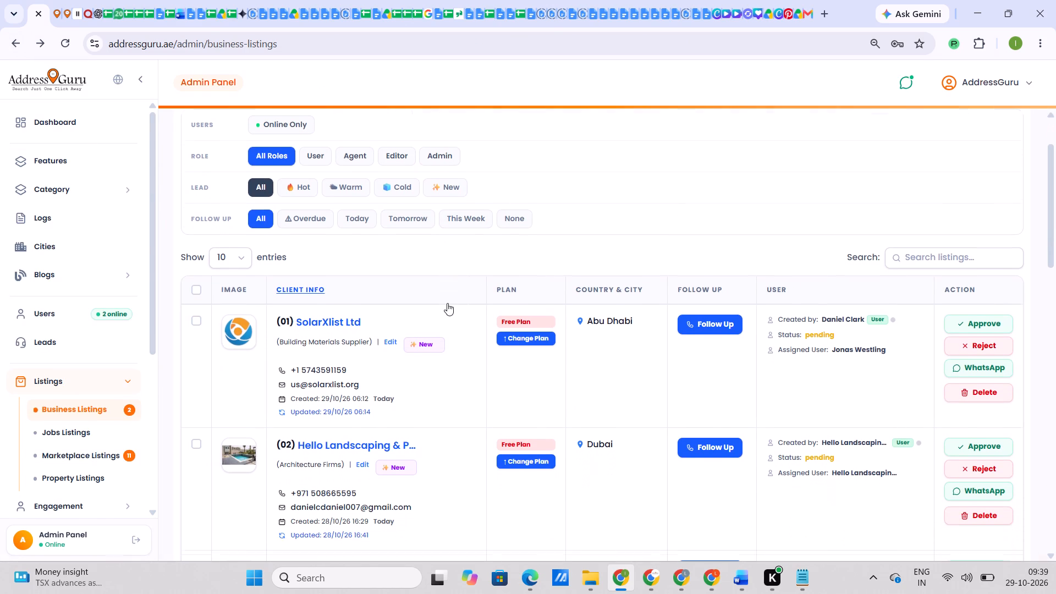
scroll(447, 303, "down", 3)
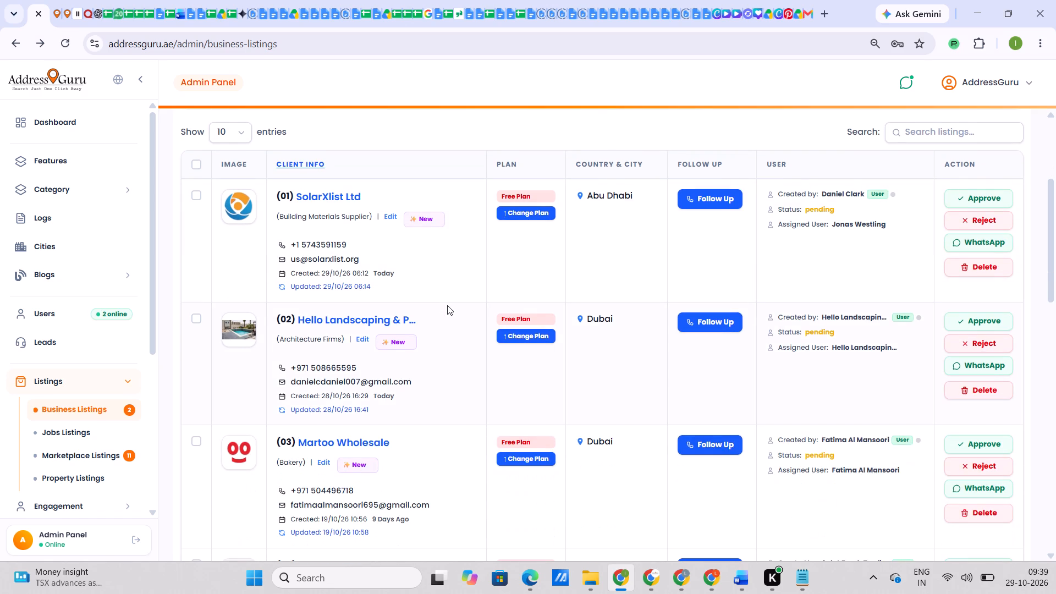
left_click(367, 343)
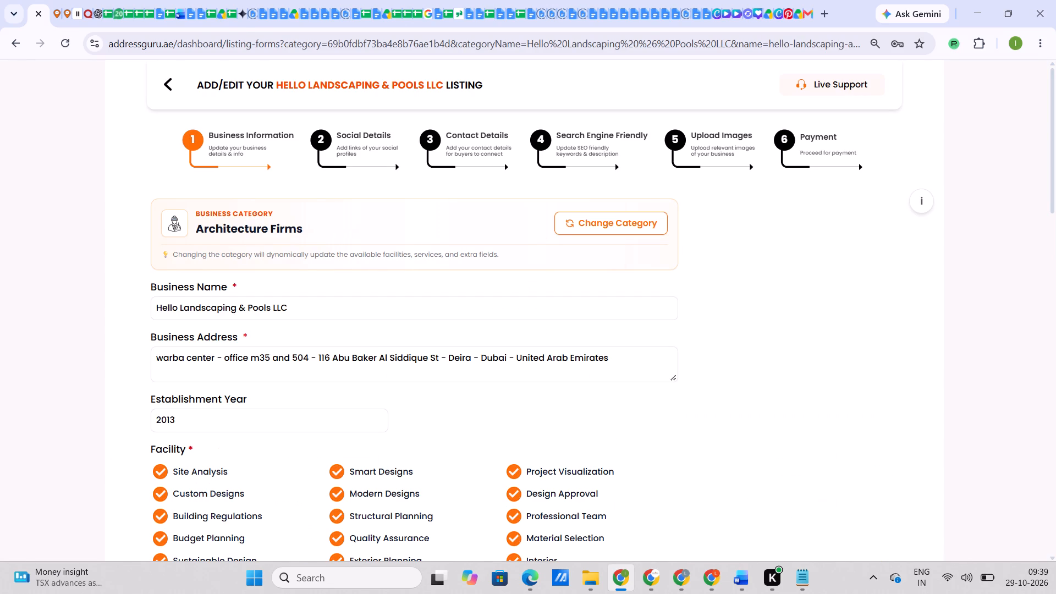
scroll(585, 375, "down", 6)
scroll(817, 401, "down", 5)
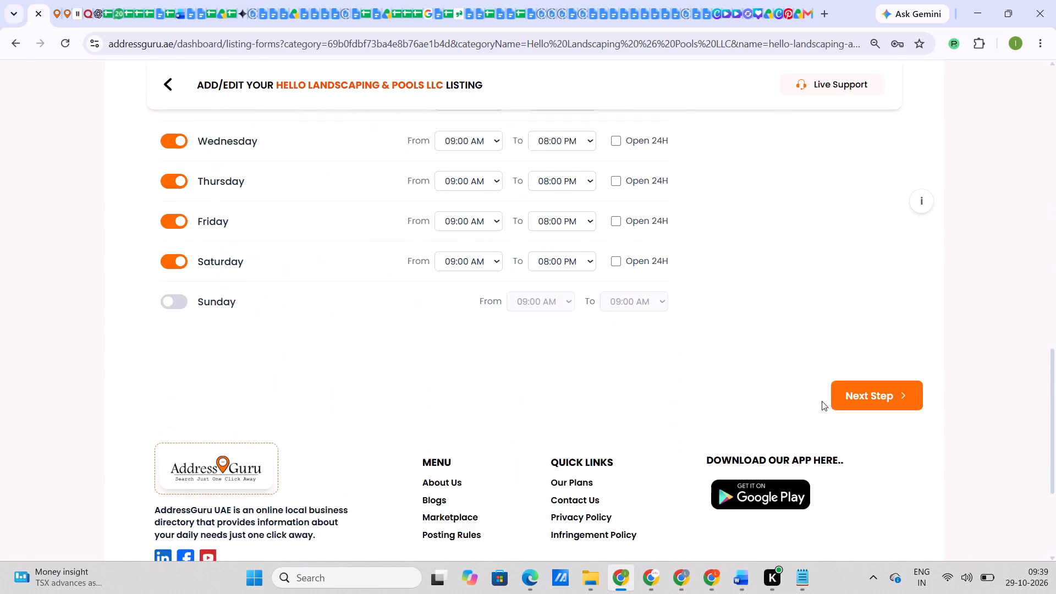
left_click(885, 339)
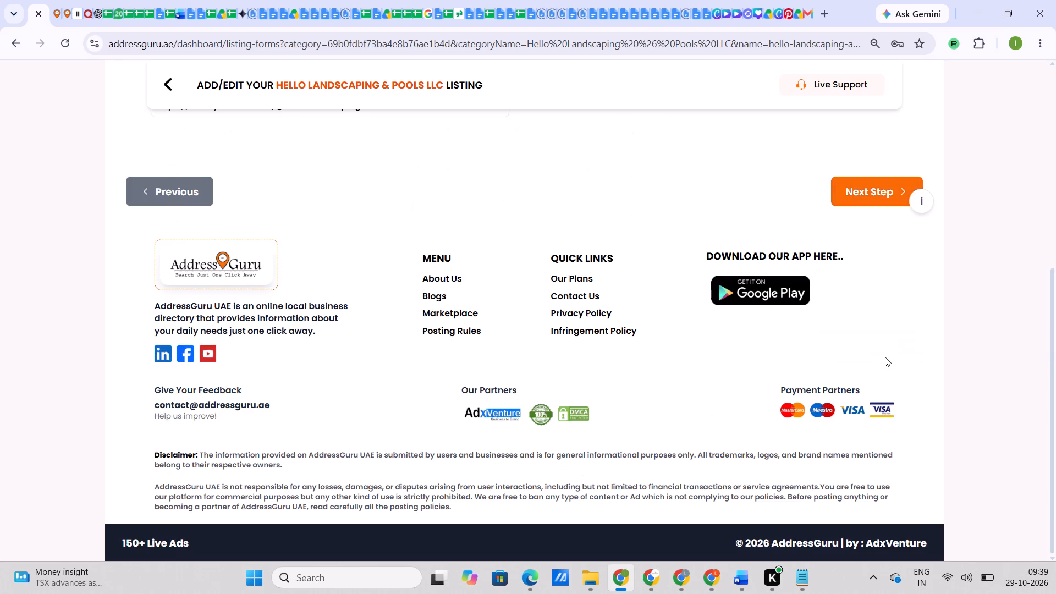
scroll(883, 359, "up", 3)
left_click(878, 396)
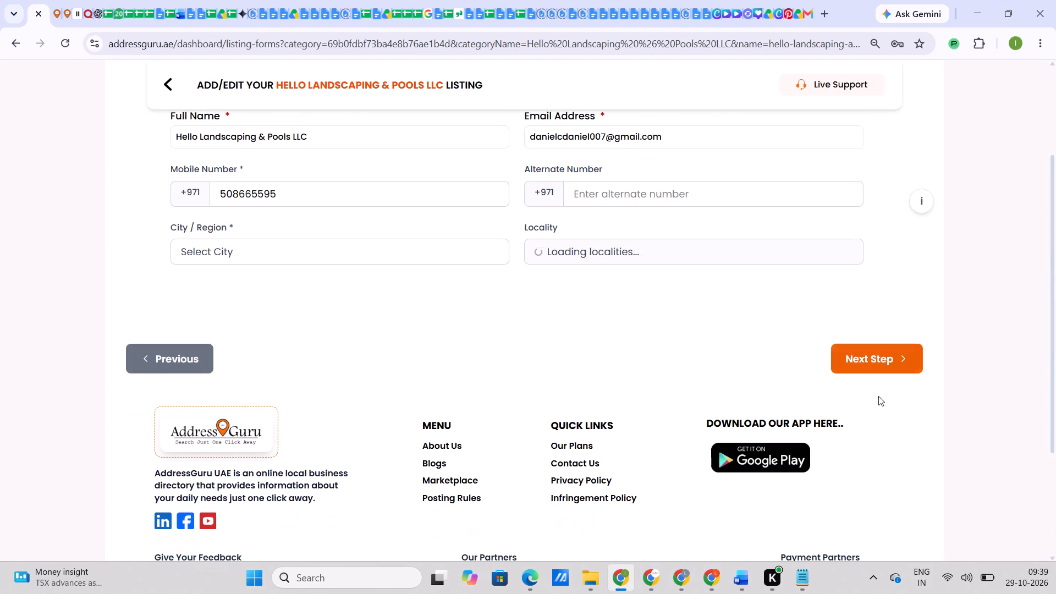
left_click(859, 355)
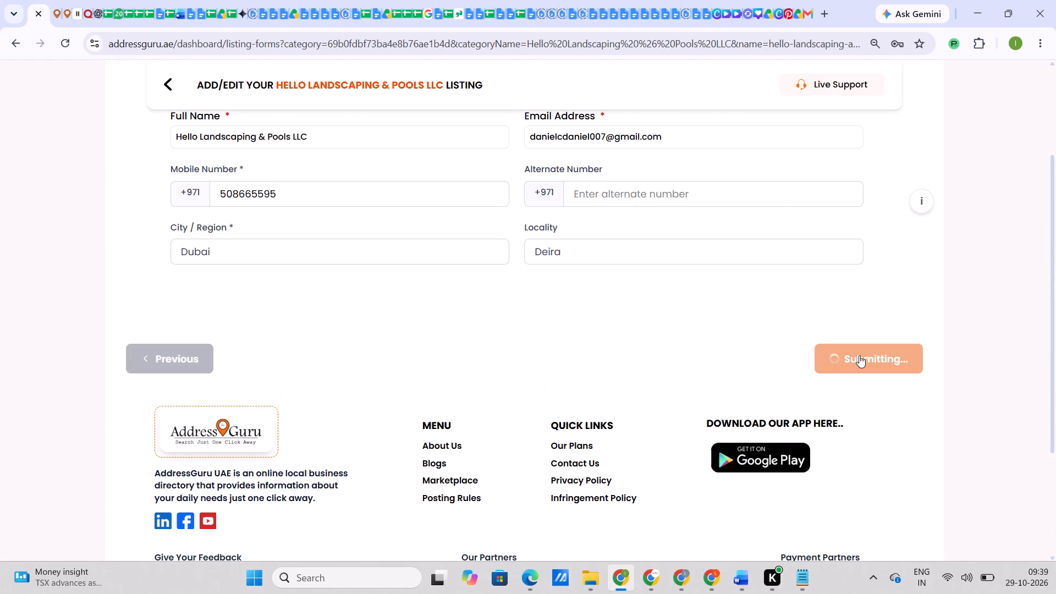
left_click(859, 350)
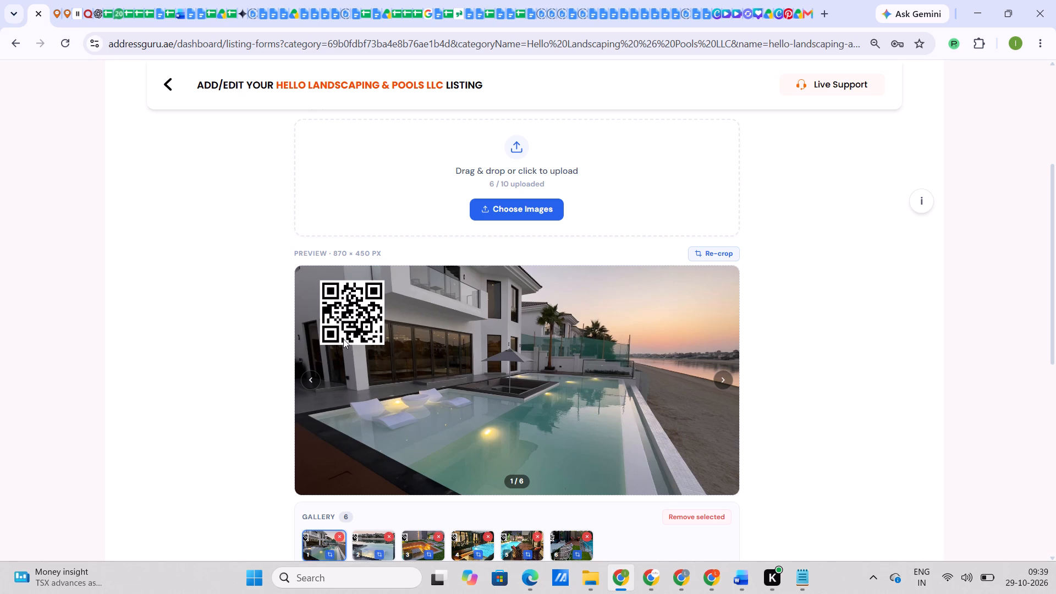
Re-crop the first gallery image, the beachside villa pool, at 1.3× zoom to cut out the QR code, and save it.
left_click(717, 254)
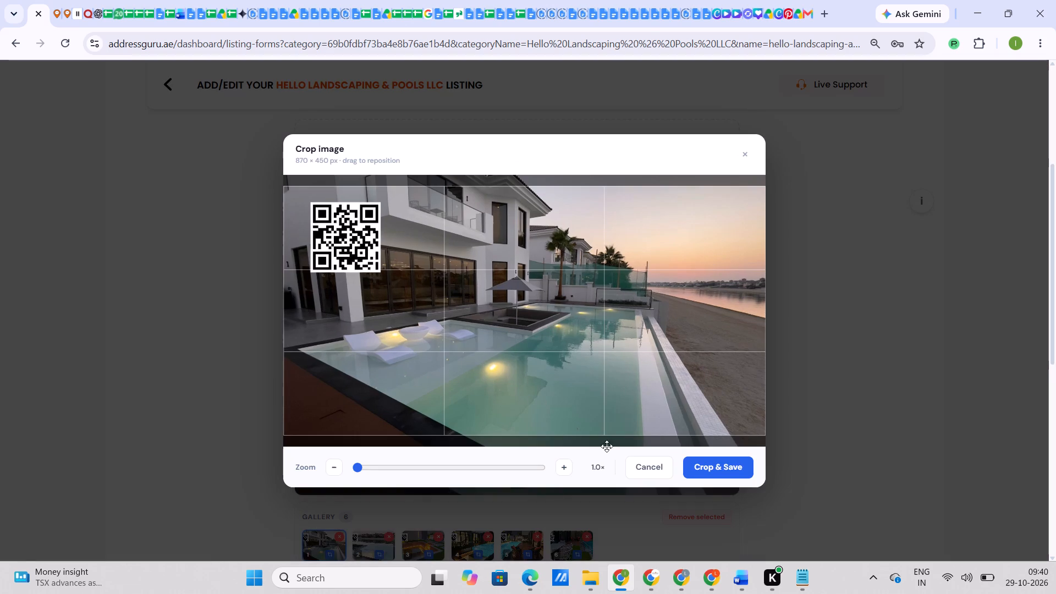
left_click(563, 467)
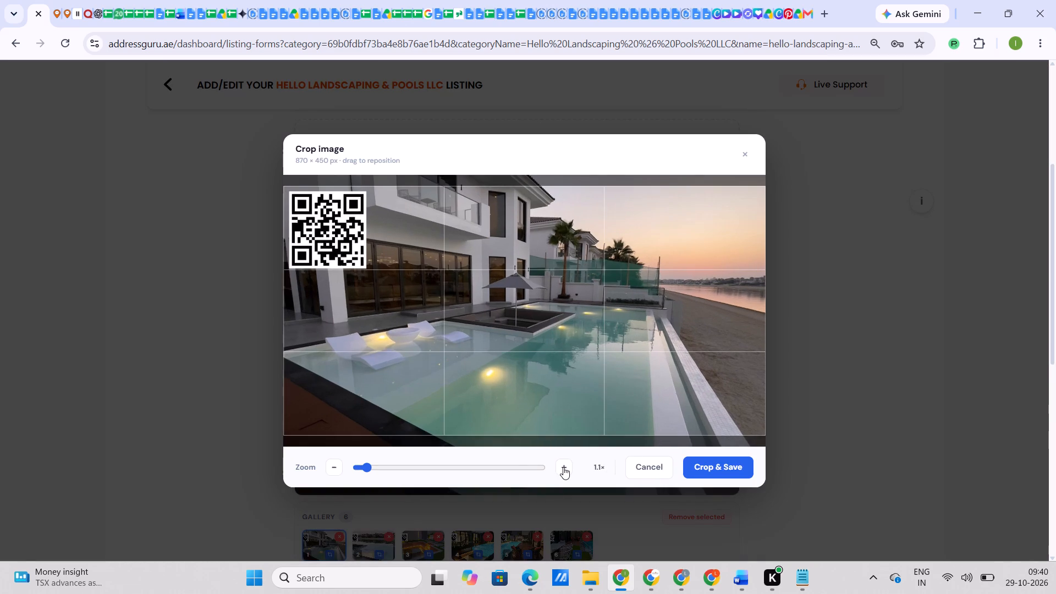
left_click(563, 467)
left_click_drag(525, 380, 398, 301)
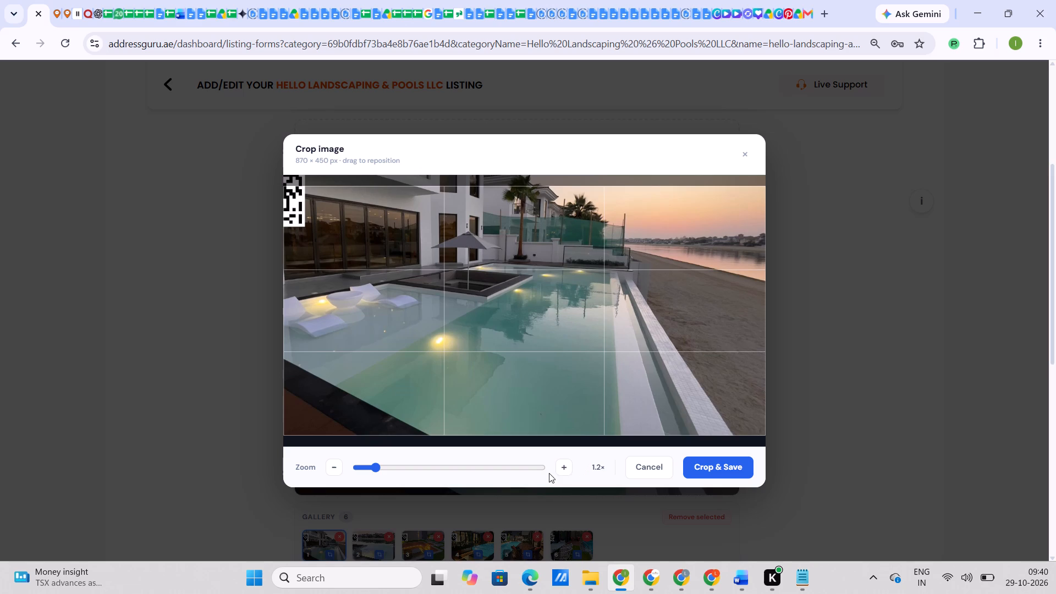
left_click(565, 465)
left_click_drag(587, 397, 571, 393)
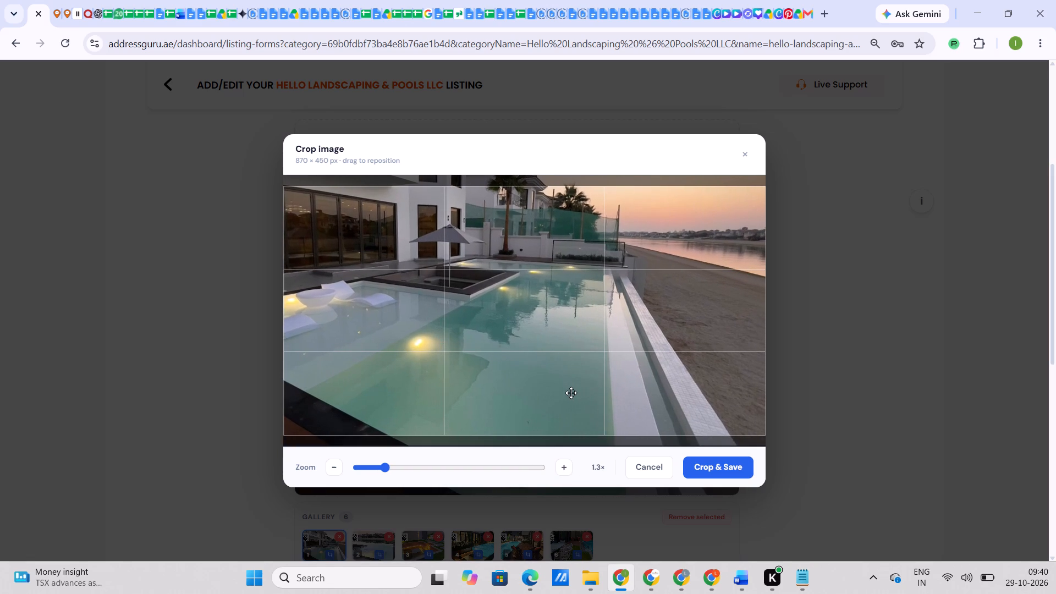
left_click_drag(571, 393, 576, 430)
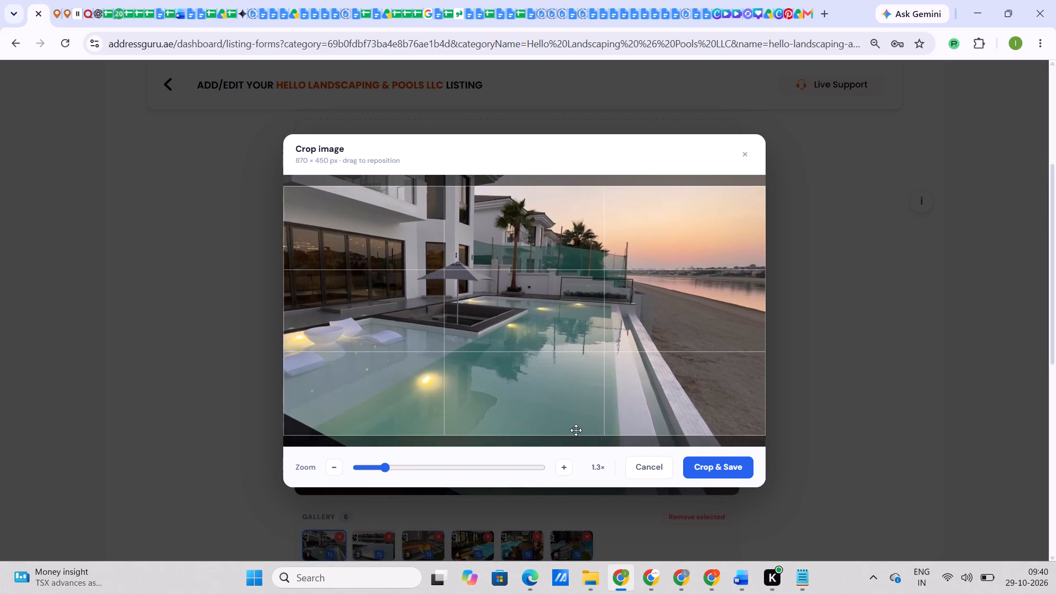
left_click_drag(576, 430, 581, 464)
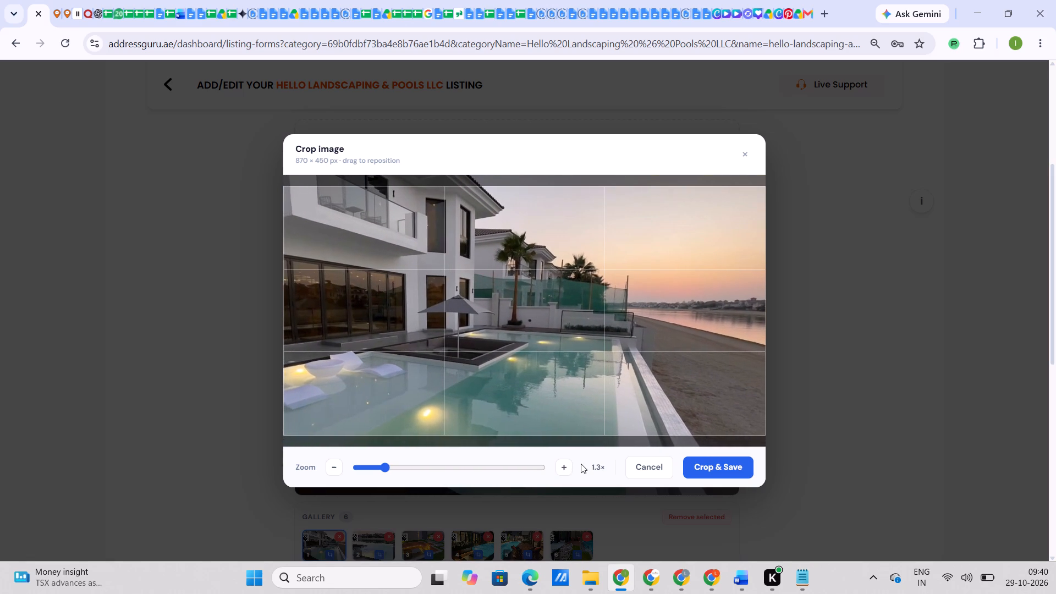
left_click_drag(581, 464, 581, 470)
left_click(722, 465)
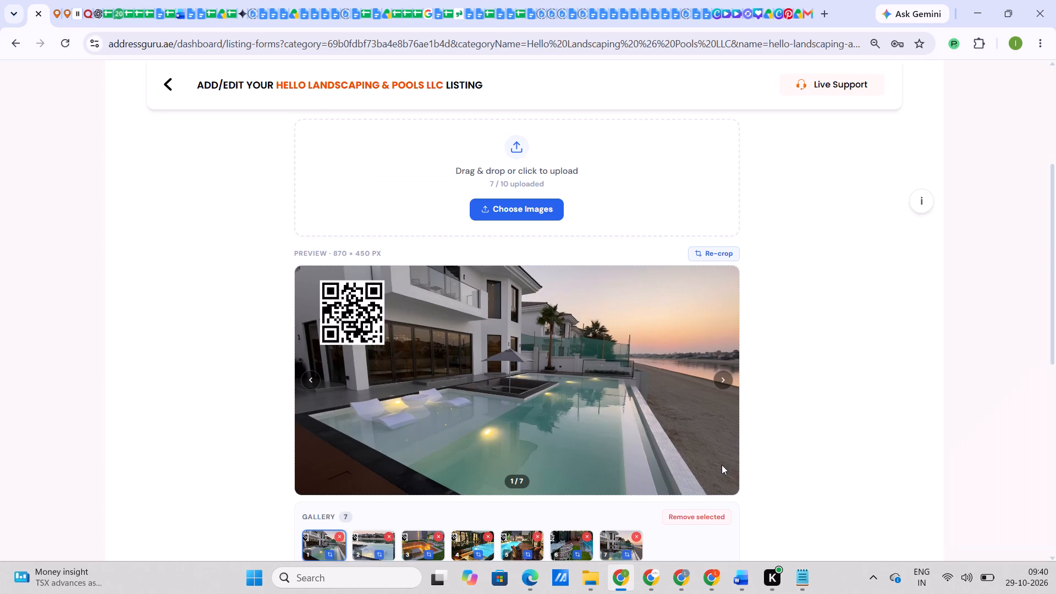
Remove the original villa pool image with the QR code from the gallery.
scroll(696, 467, "down", 1)
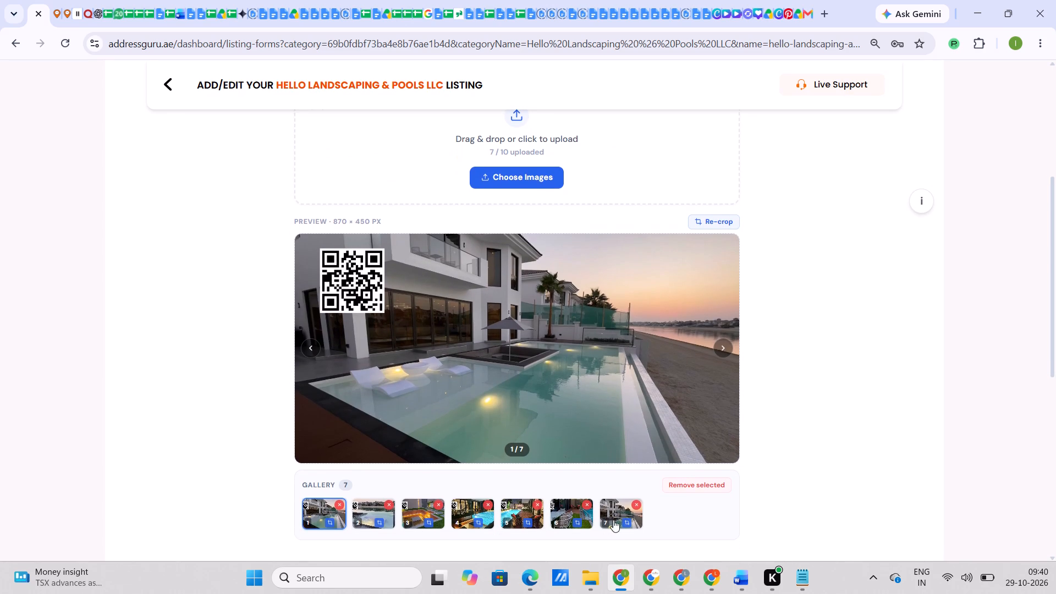
left_click(676, 485)
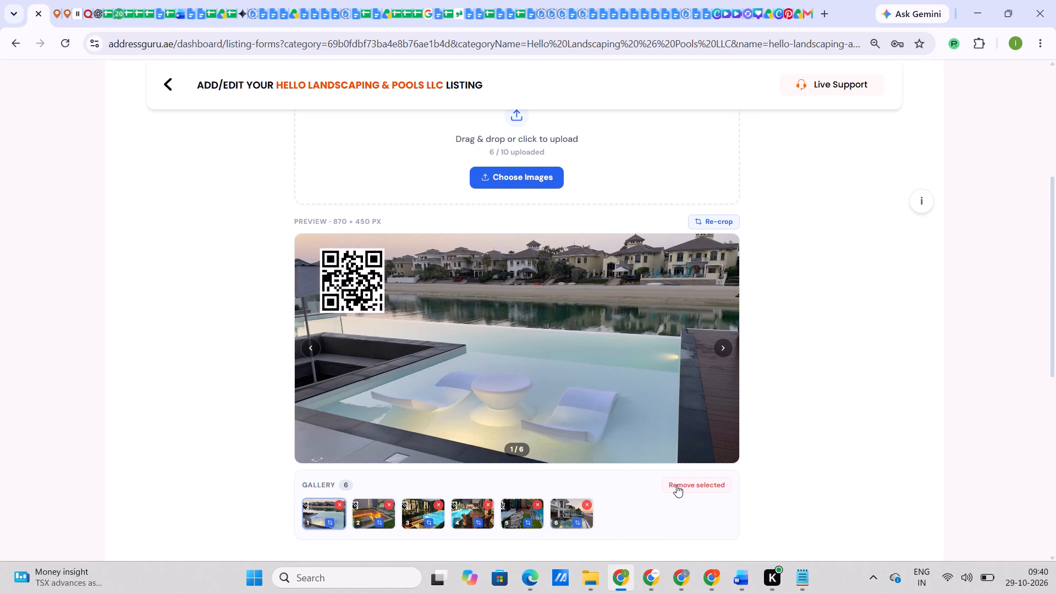
Re-crop the waterfront pool image with white loungers at 1.3× zoom to exclude the QR code, and save it.
left_click(717, 218)
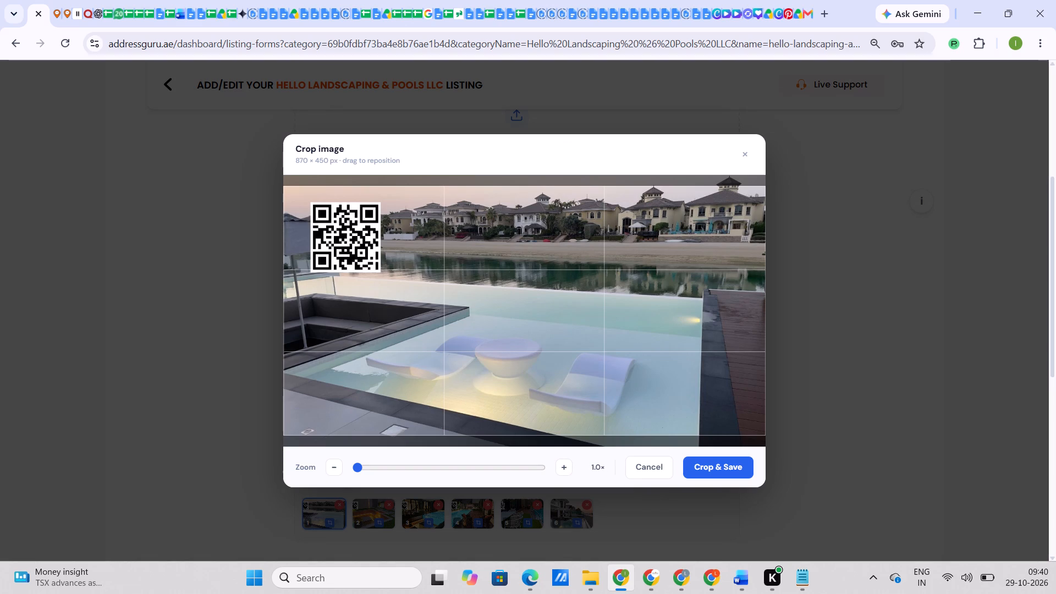
left_click(564, 469)
left_click(564, 469)
left_click_drag(585, 373, 494, 382)
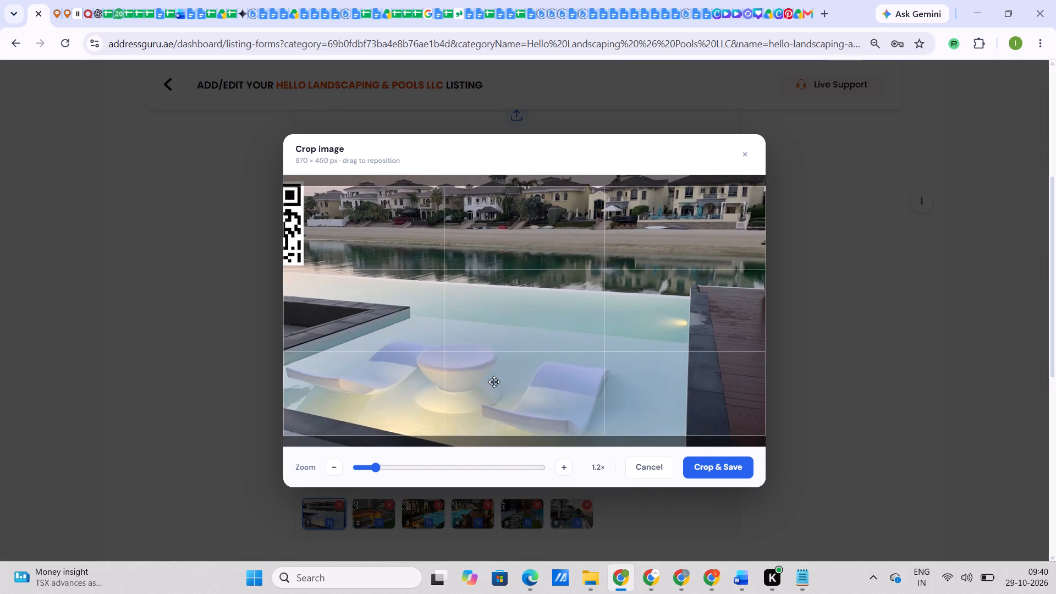
left_click_drag(494, 382, 479, 383)
left_click(568, 470)
left_click_drag(563, 378, 563, 380)
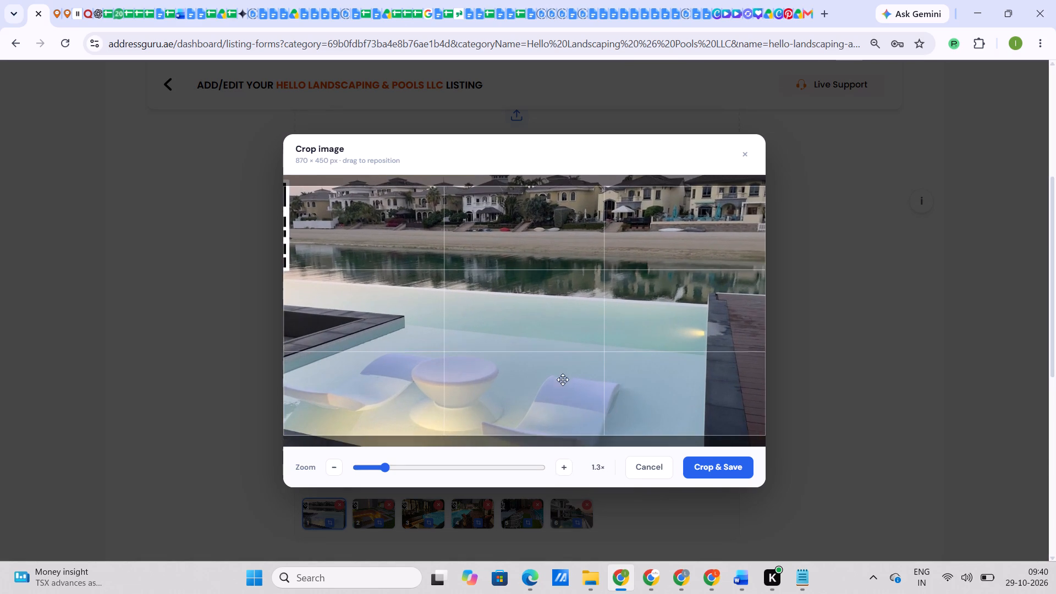
left_click_drag(563, 380, 550, 414)
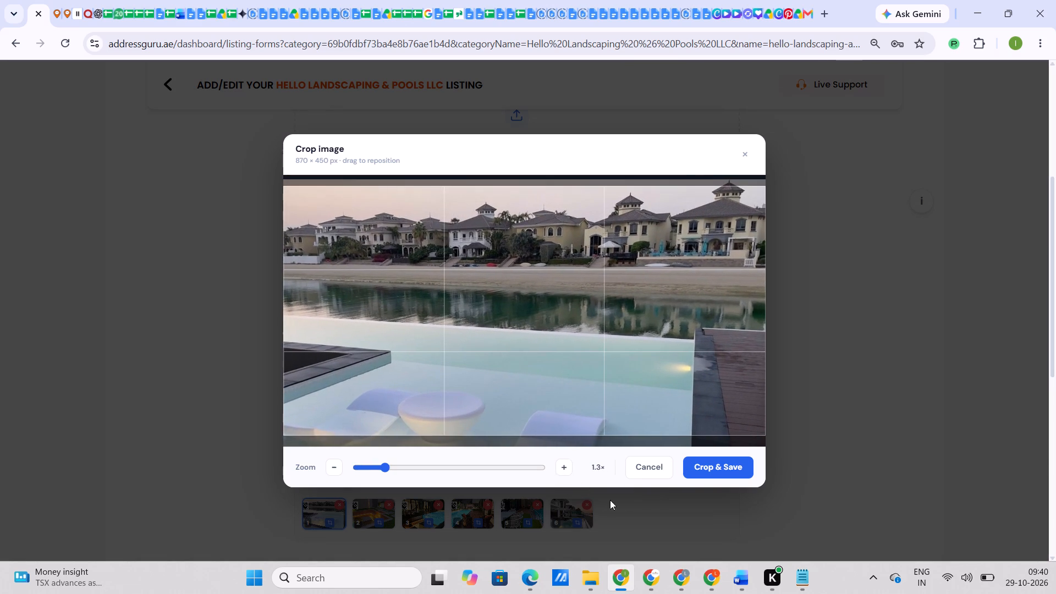
left_click(722, 463)
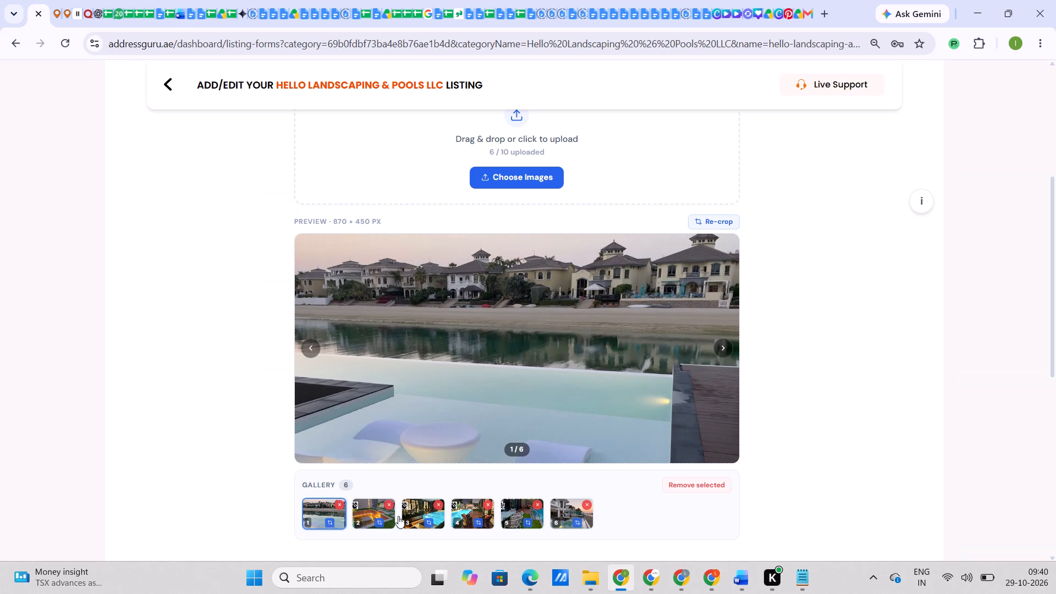
Re-crop the second gallery image, the lit sunken seating area, at 1.3× zoom to exclude the QR code, and save it.
left_click(366, 507)
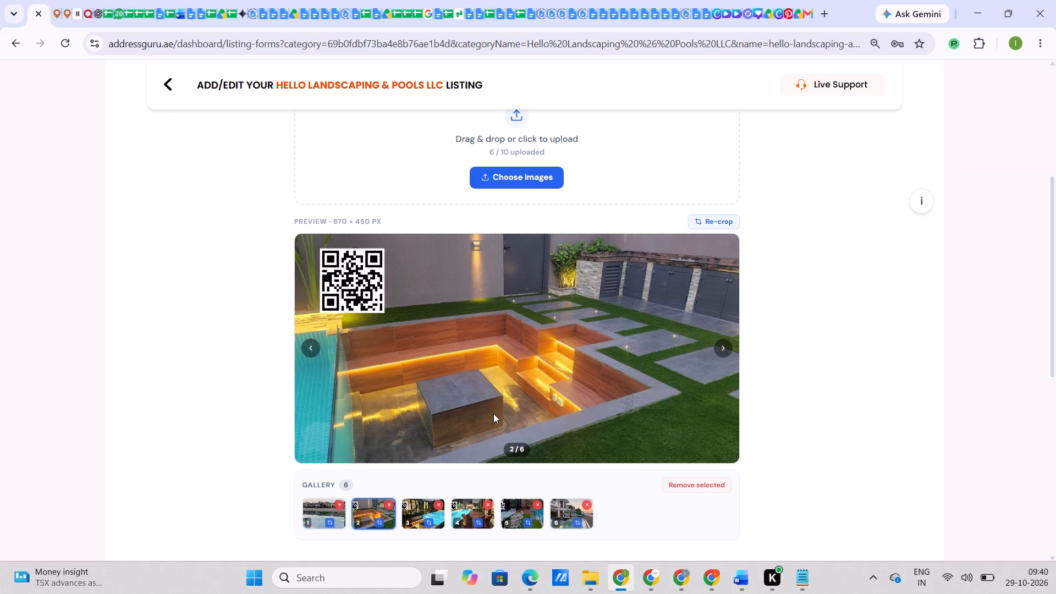
left_click_drag(719, 202, 719, 210)
left_click(719, 219)
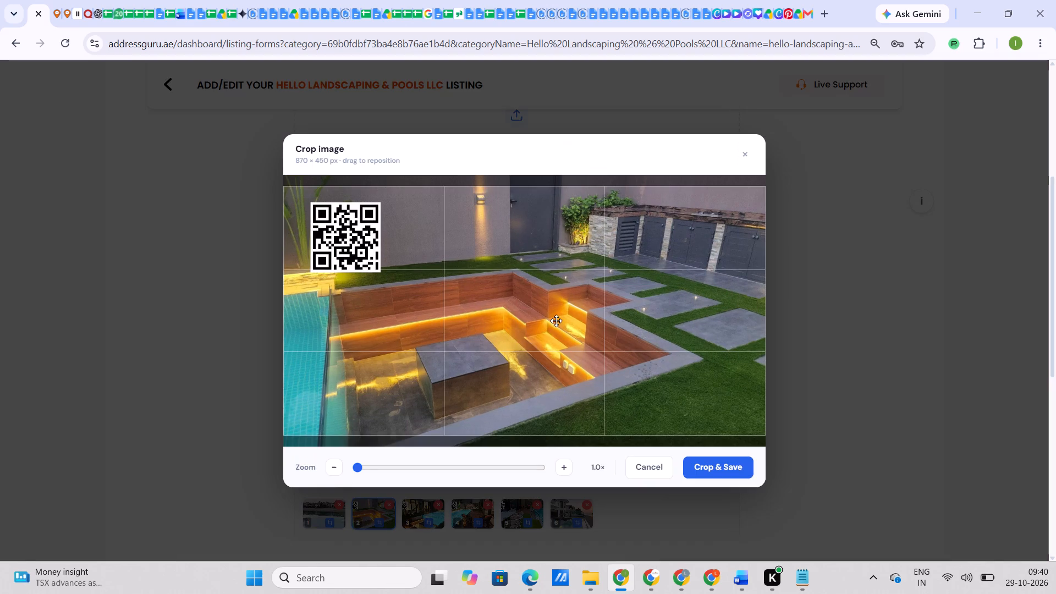
double_click(568, 463)
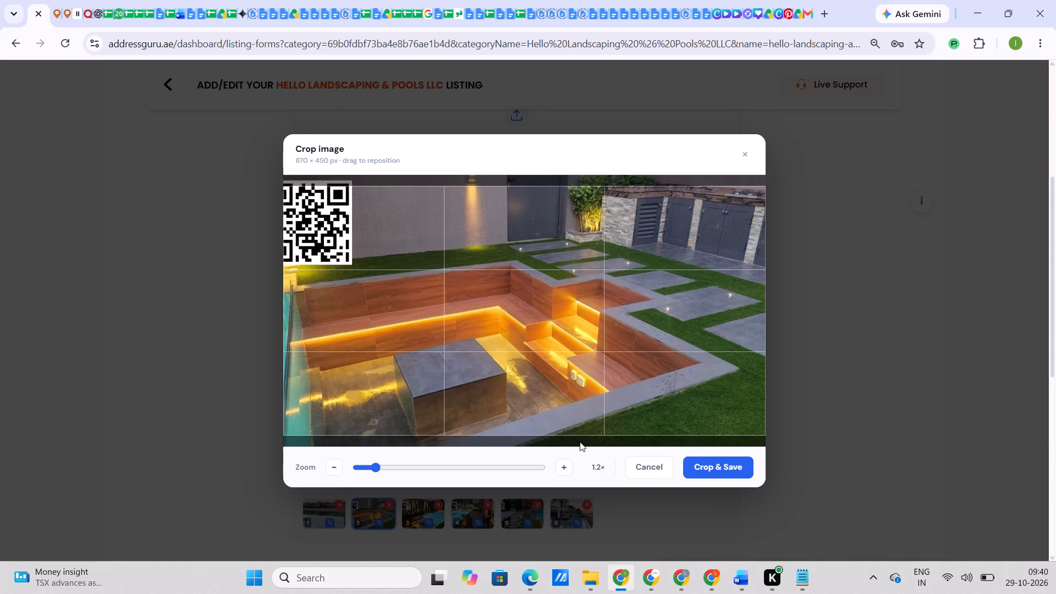
left_click_drag(613, 398, 484, 386)
left_click_drag(547, 389, 526, 353)
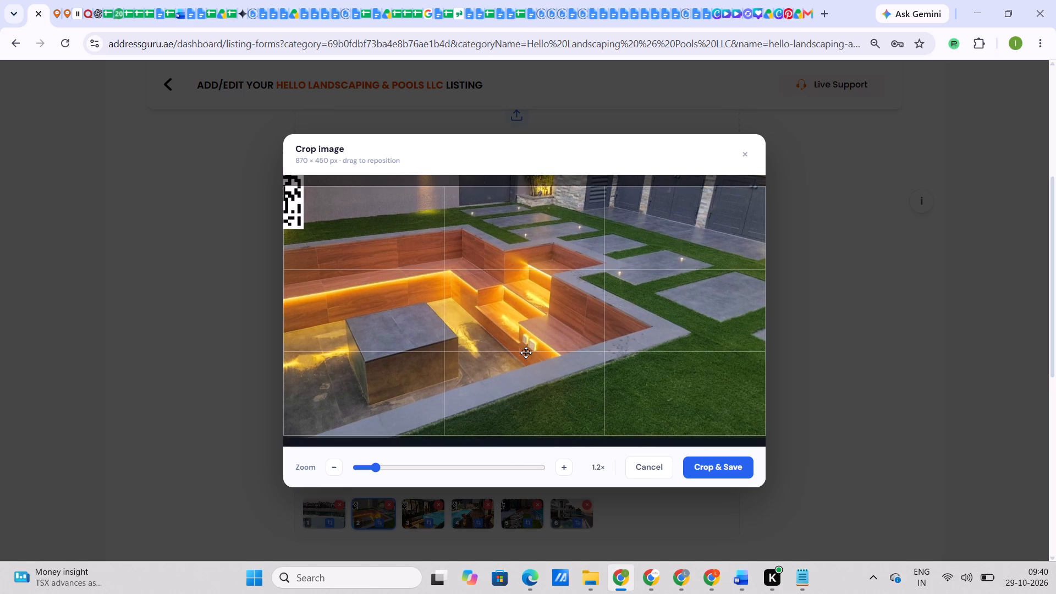
left_click_drag(526, 353, 525, 352)
left_click(565, 462)
left_click_drag(570, 349, 547, 383)
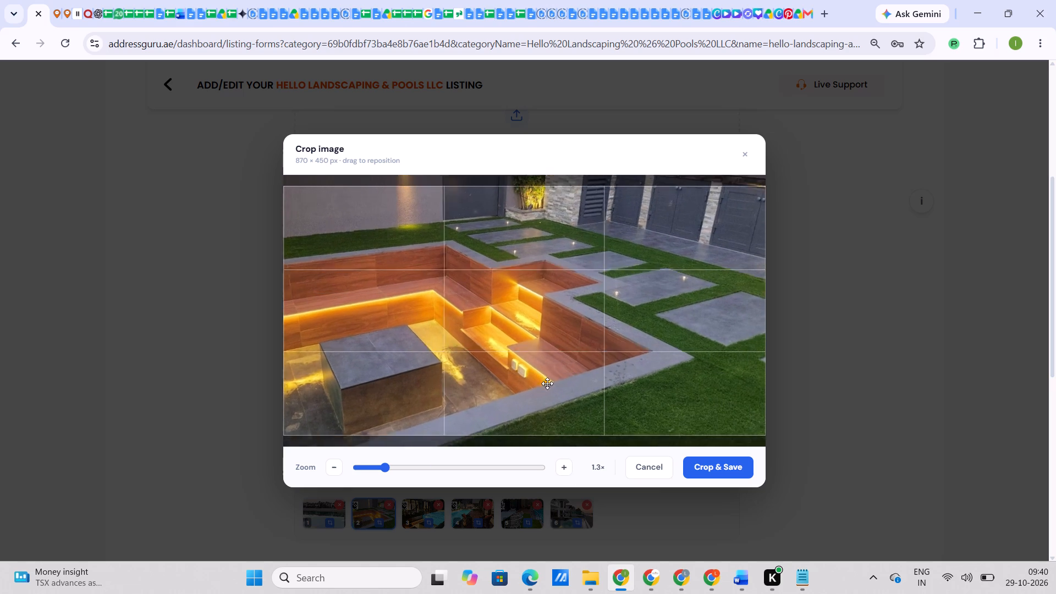
left_click_drag(547, 383, 544, 529)
left_click_drag(565, 409, 568, 393)
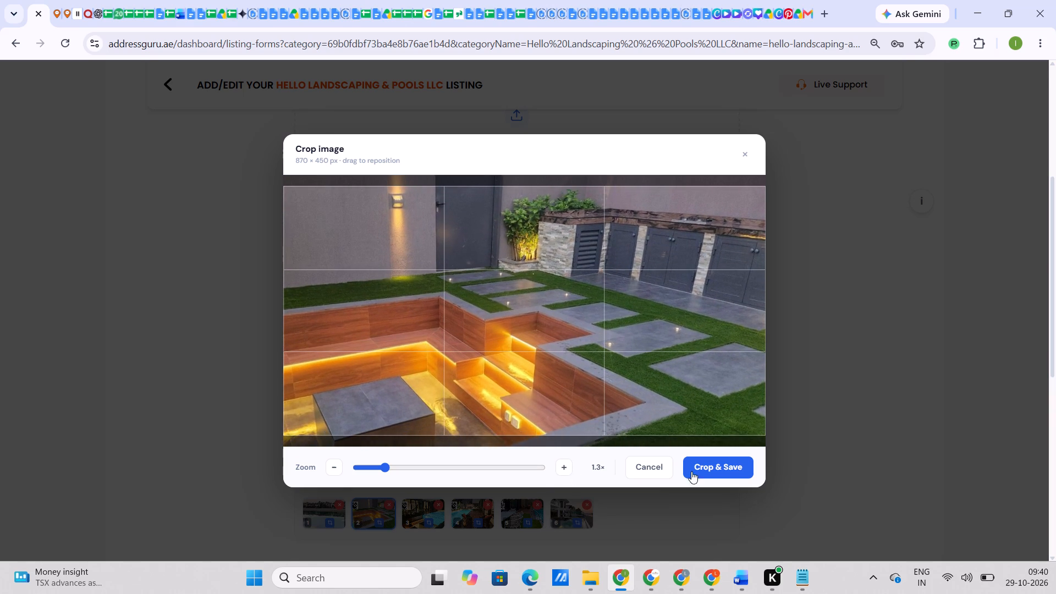
left_click(726, 466)
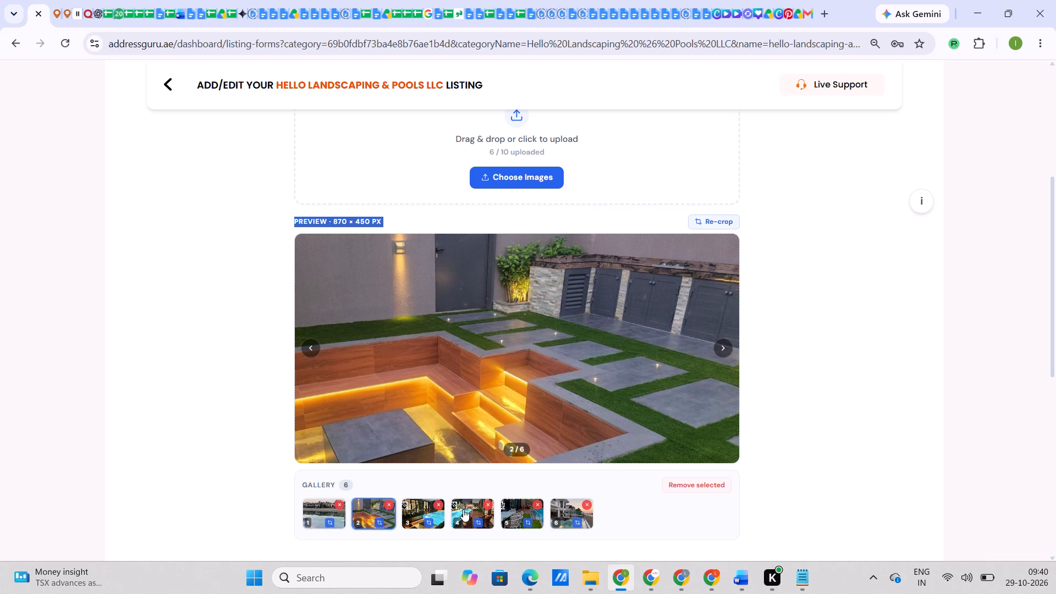
Re-crop the third gallery image, the night pool beside the dining chairs, zooming in to exclude the QR code, and save it.
left_click(411, 507)
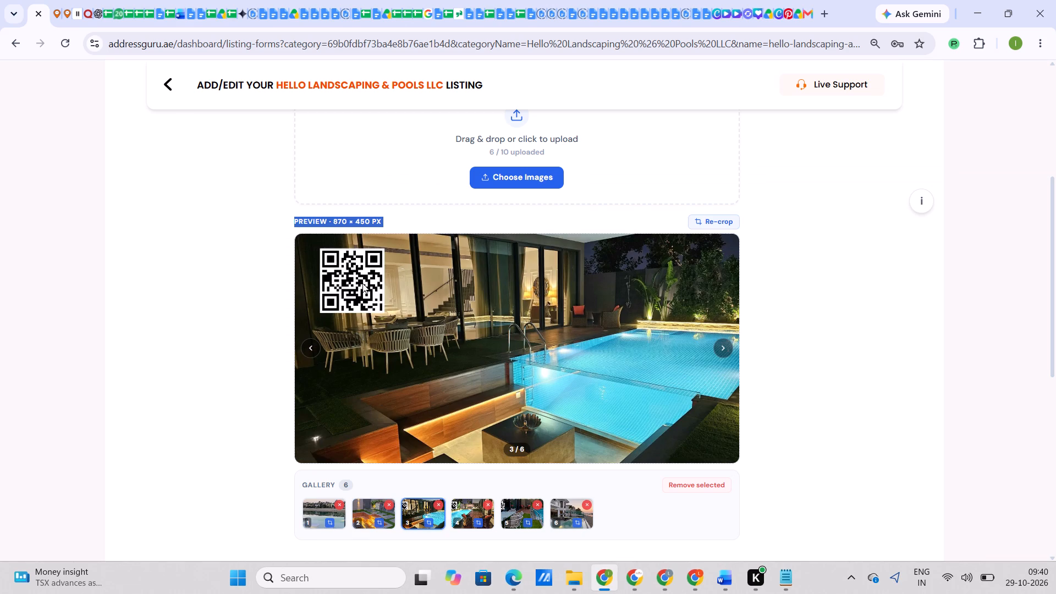
left_click(723, 215)
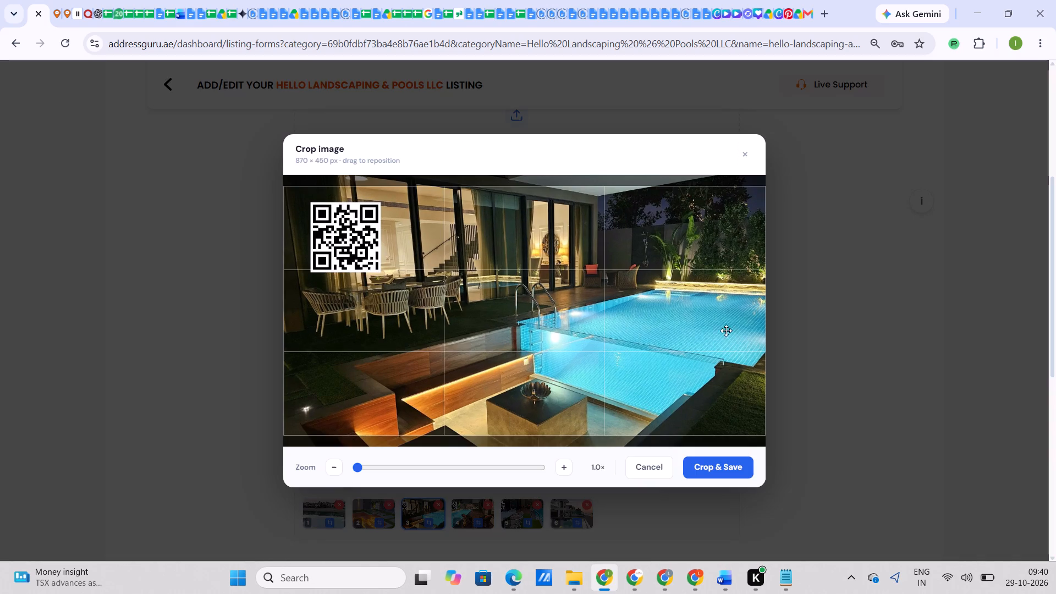
left_click(566, 468)
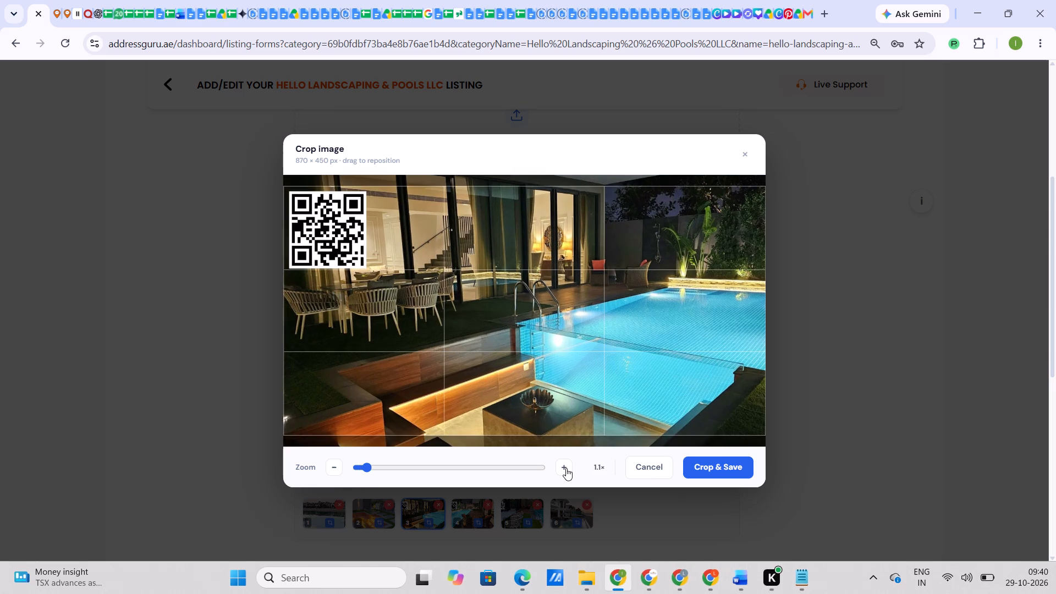
left_click(566, 468)
left_click_drag(625, 400, 501, 407)
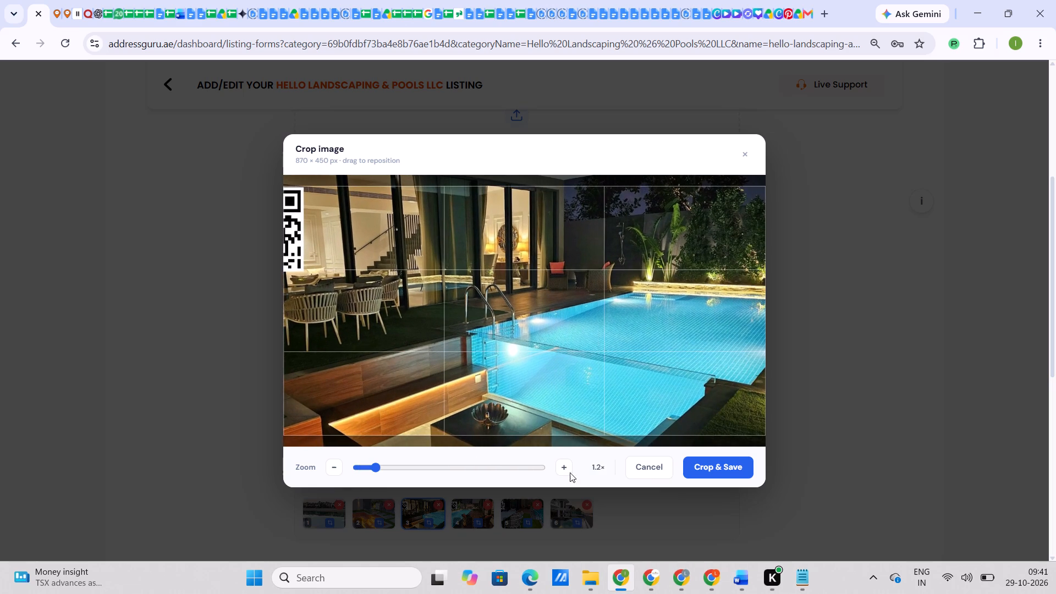
left_click(557, 464)
left_click_drag(614, 420, 558, 427)
left_click(723, 464)
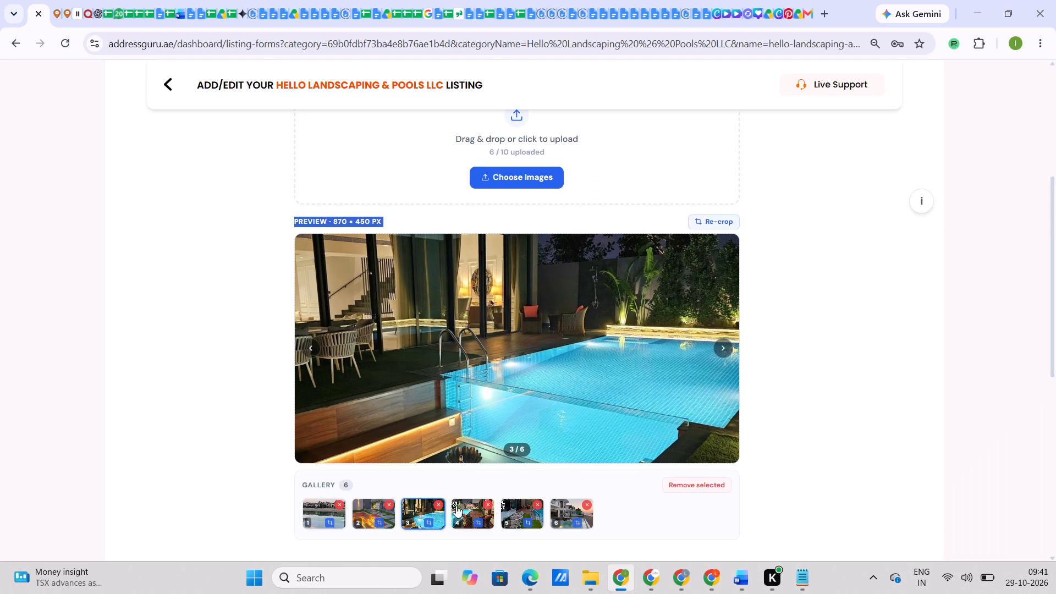
Re-crop the fourth gallery image, the pool deck with wicker chairs, at 1.3× zoom to exclude the QR code, and save it.
left_click(461, 505)
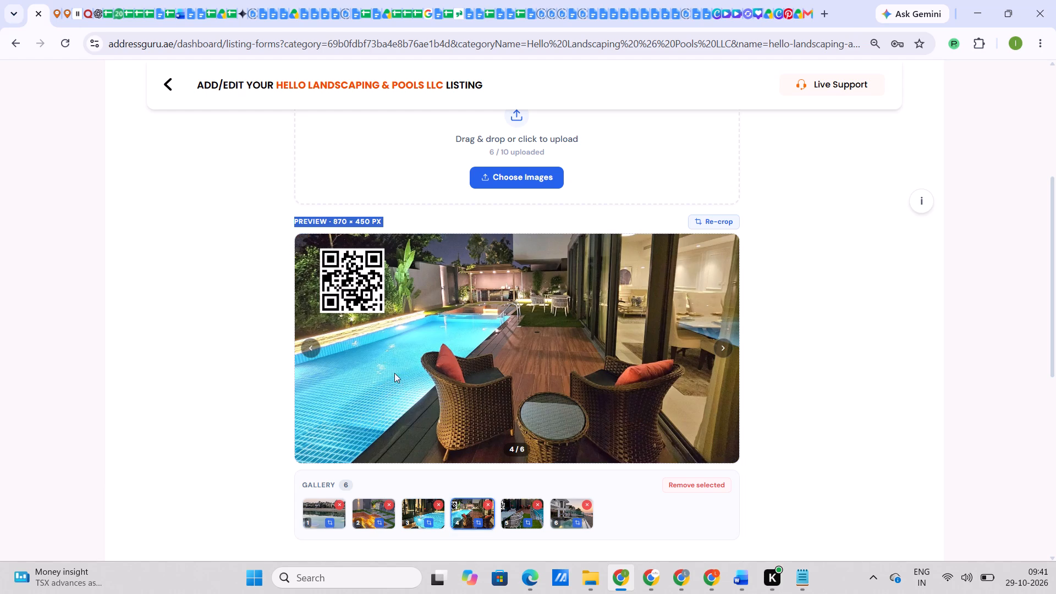
left_click(714, 222)
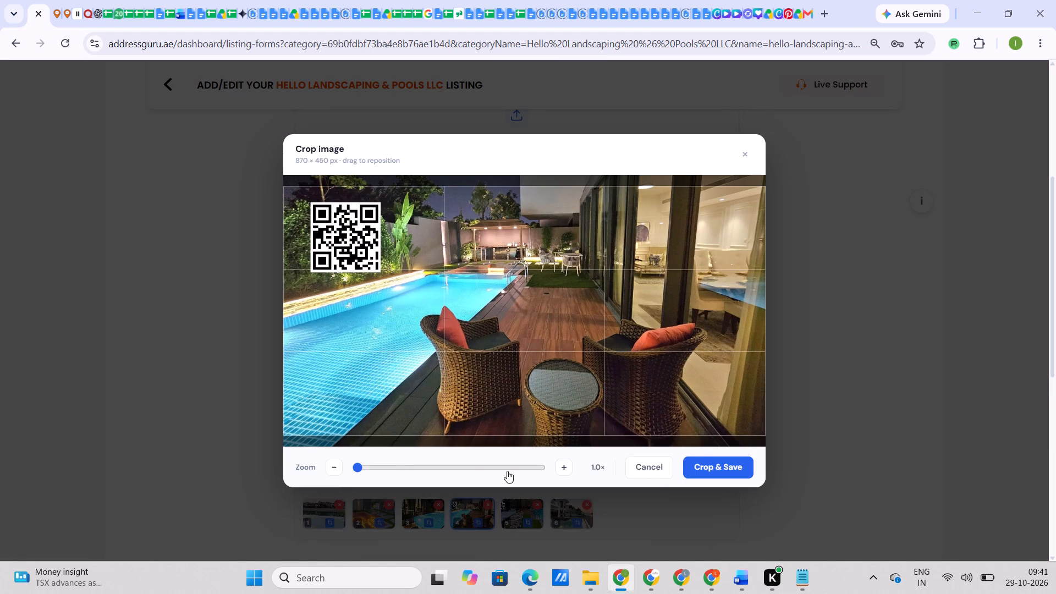
double_click(566, 466)
left_click_drag(637, 375, 447, 402)
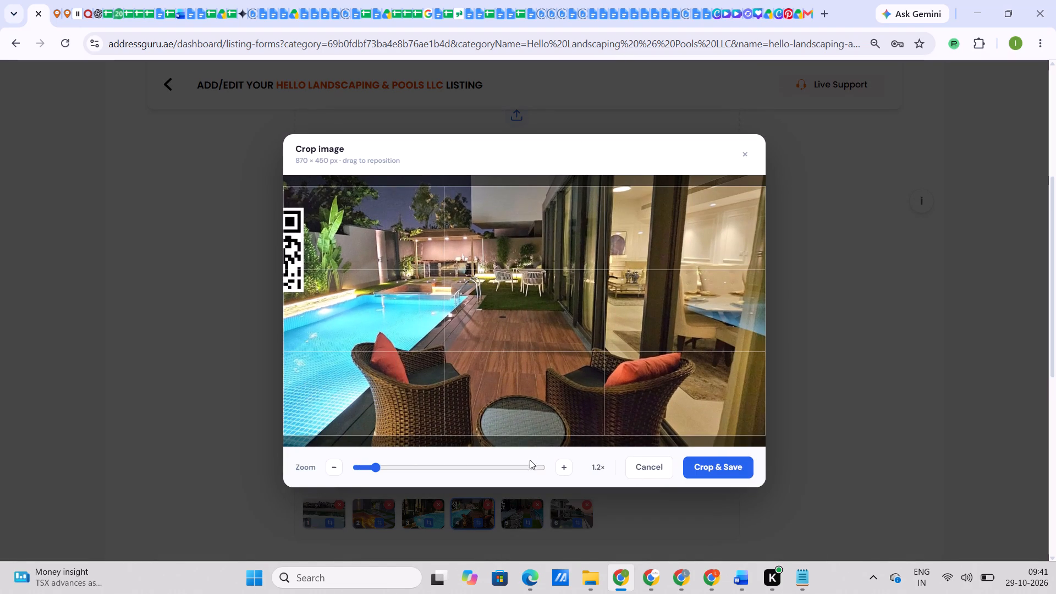
left_click(566, 465)
left_click_drag(608, 373, 566, 351)
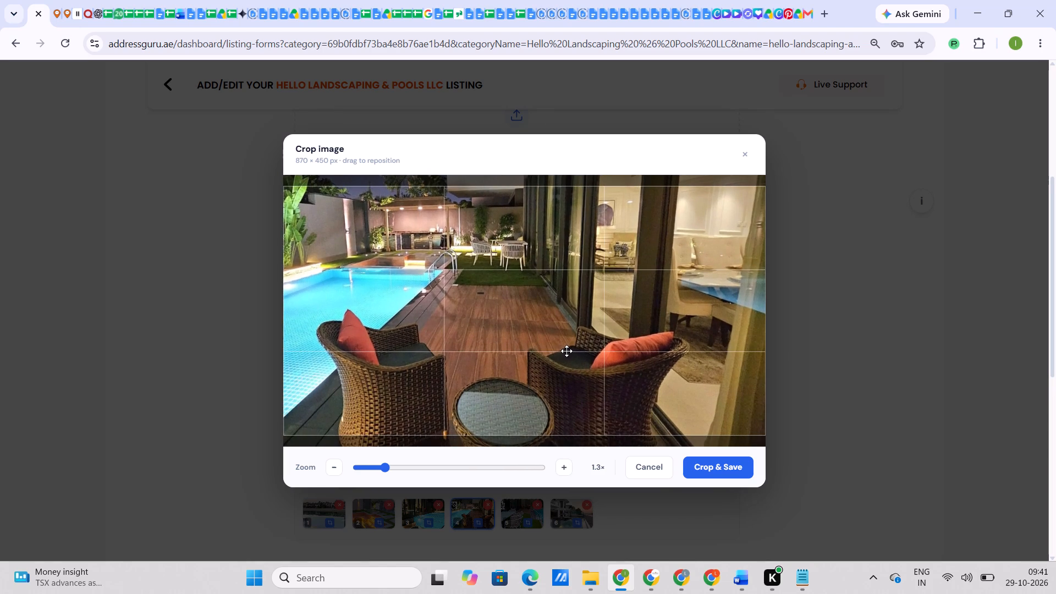
left_click_drag(566, 351, 568, 351)
left_click(705, 466)
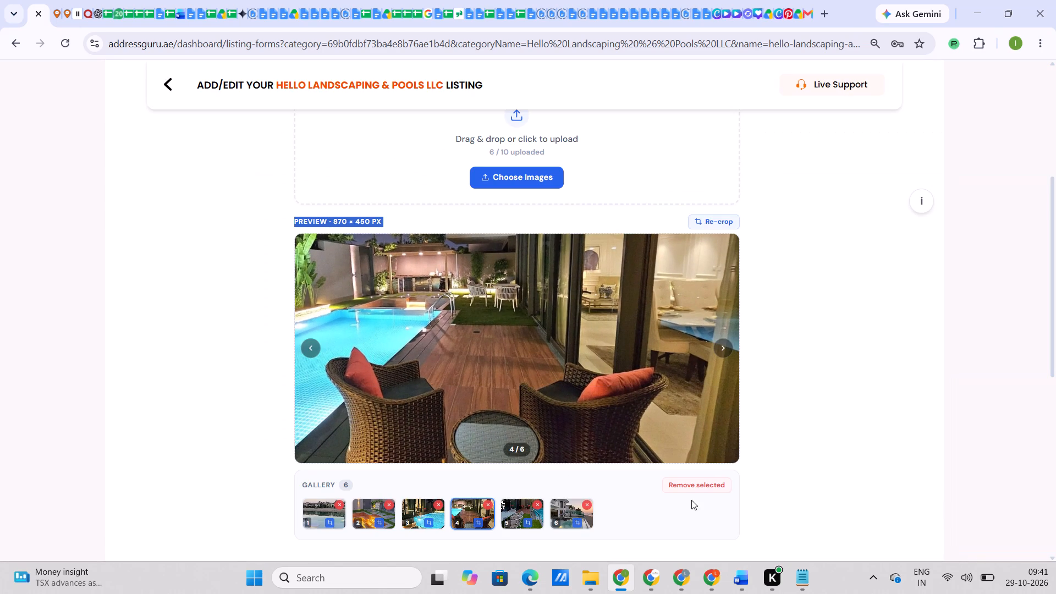
Re-crop the fifth gallery image, the lawn seating beside the pool ladder, at 1.3× zoom to exclude the QR code, and save it.
left_click(508, 504)
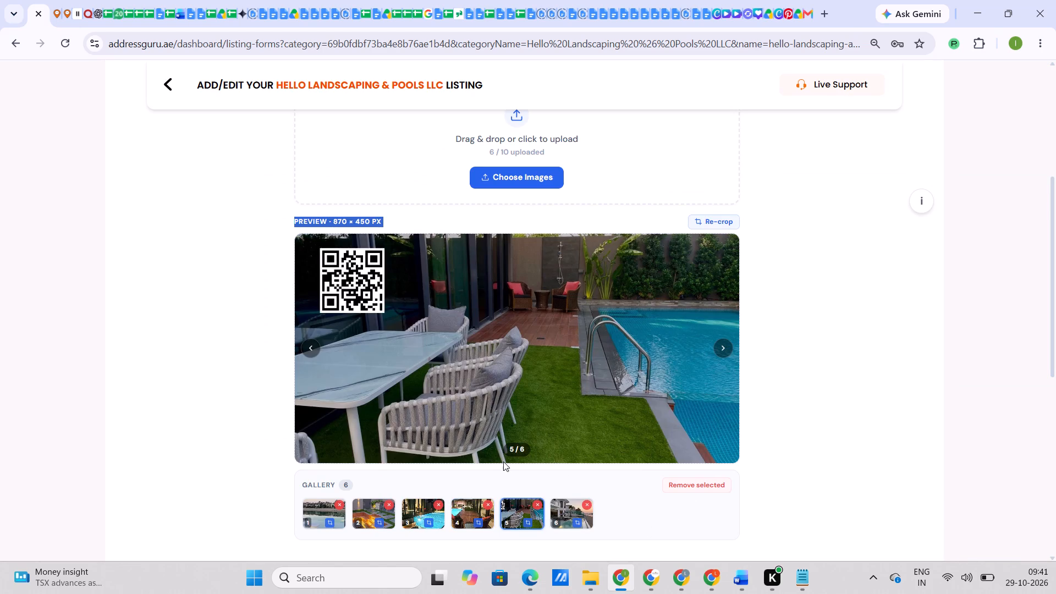
left_click(707, 222)
left_click(668, 277)
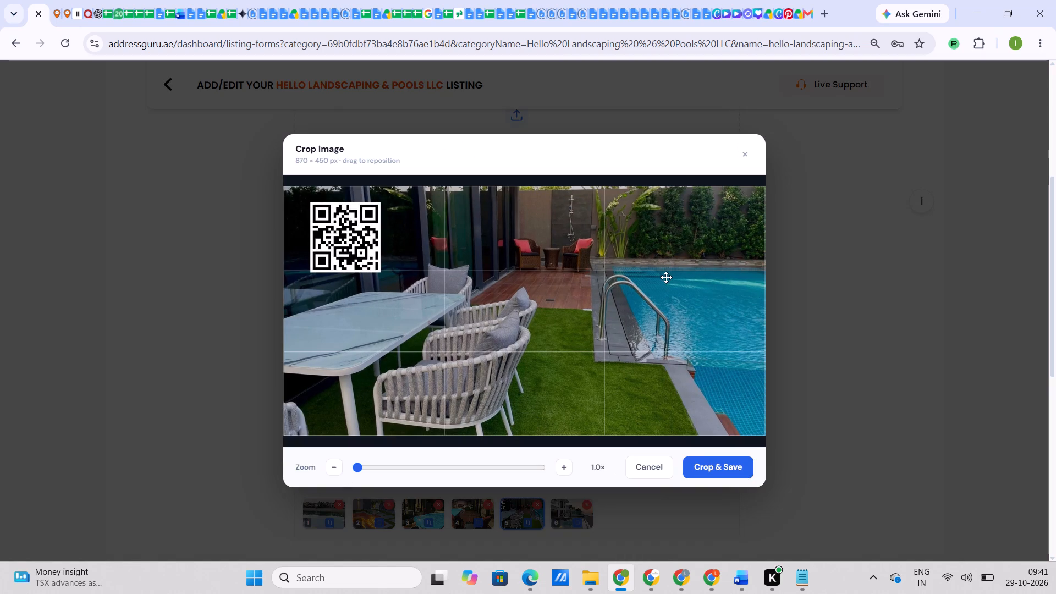
left_click(564, 465)
left_click(564, 465)
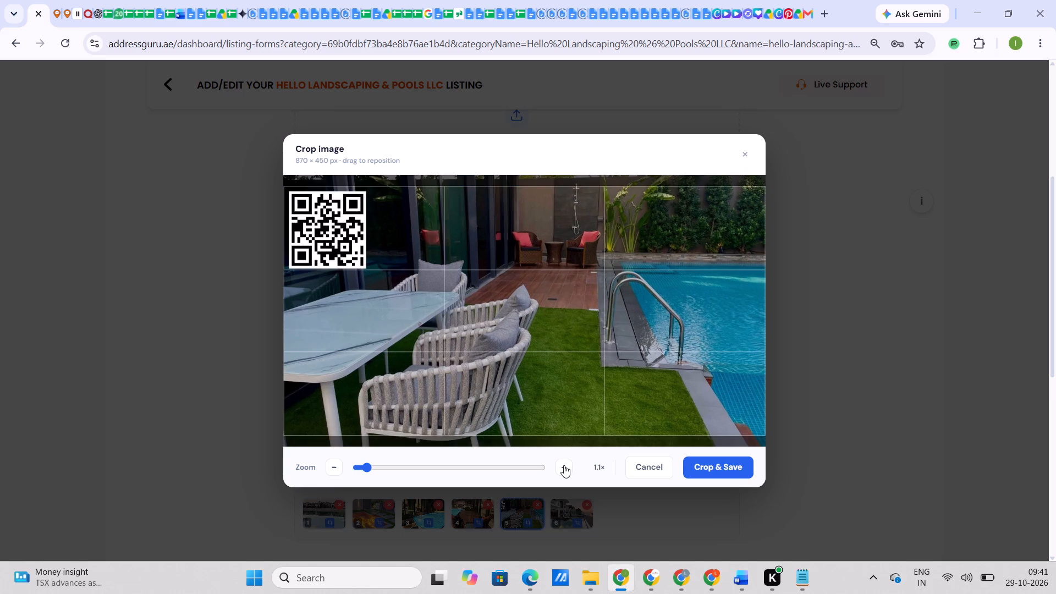
left_click_drag(635, 376, 485, 370)
left_click(564, 470)
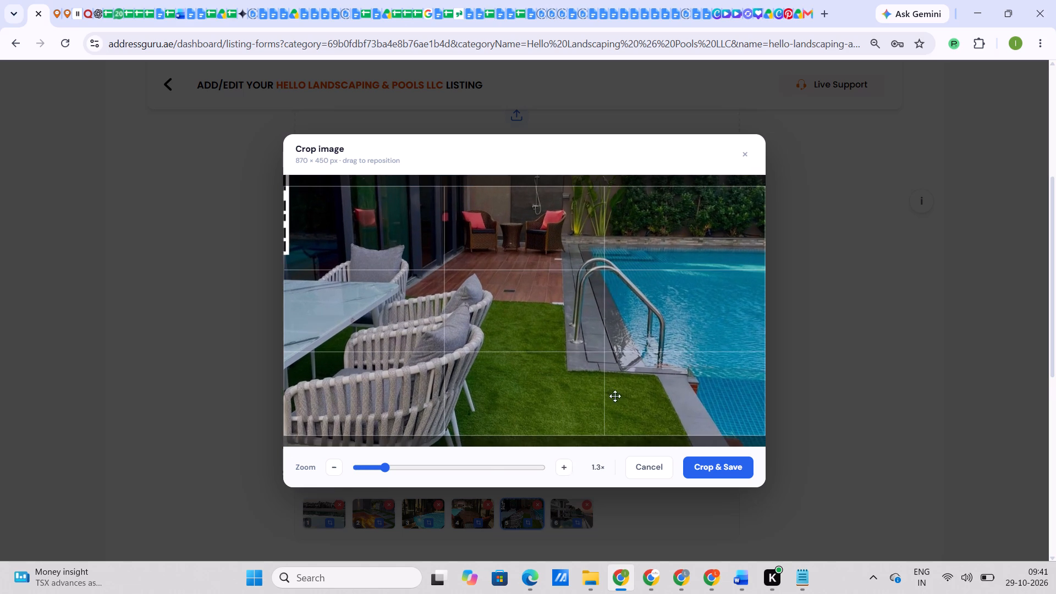
left_click_drag(616, 393, 517, 376)
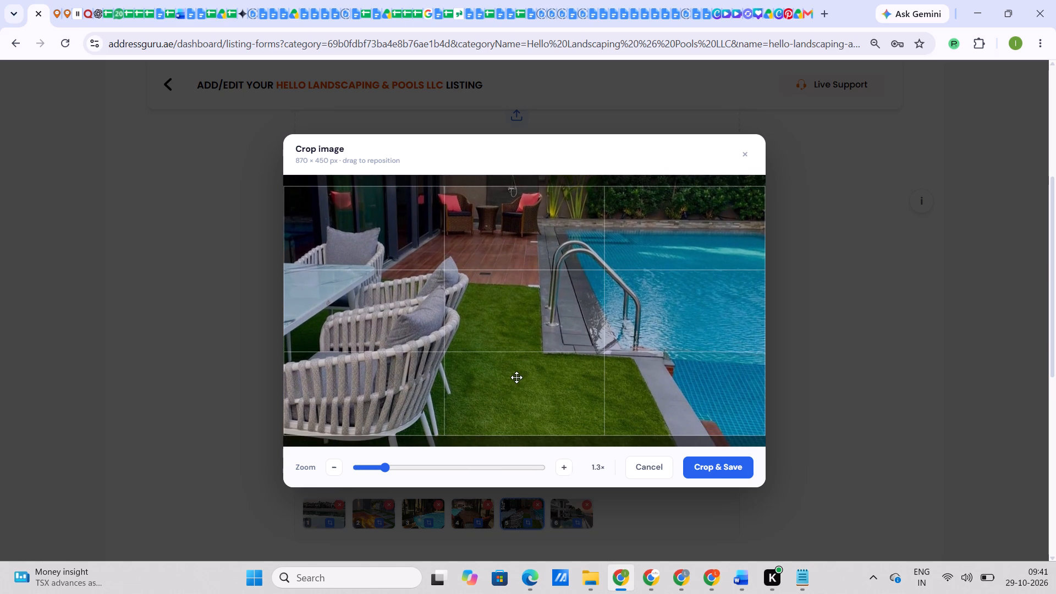
left_click(718, 468)
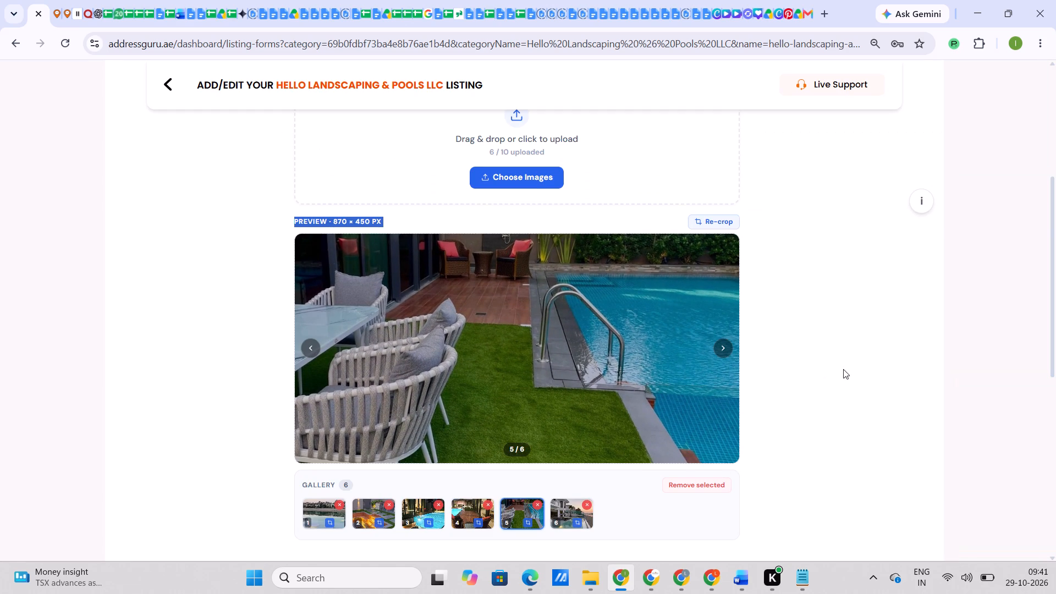
Submit the Hello Landscaping & Pools listing with its re-cropped photos and return to the pending business listings.
scroll(842, 376, "down", 4)
left_click(859, 394)
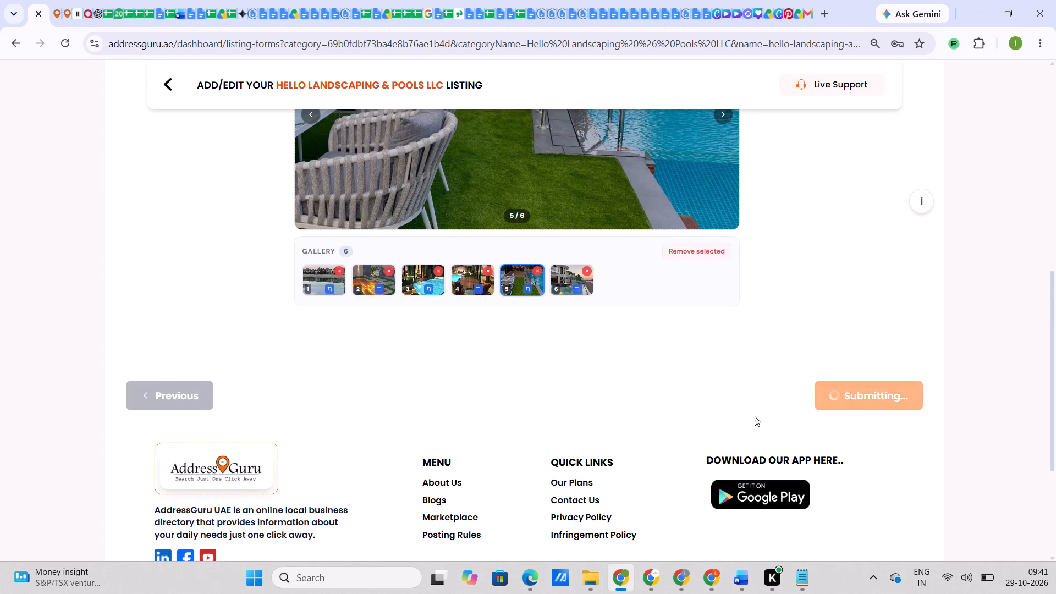
left_click(165, 81)
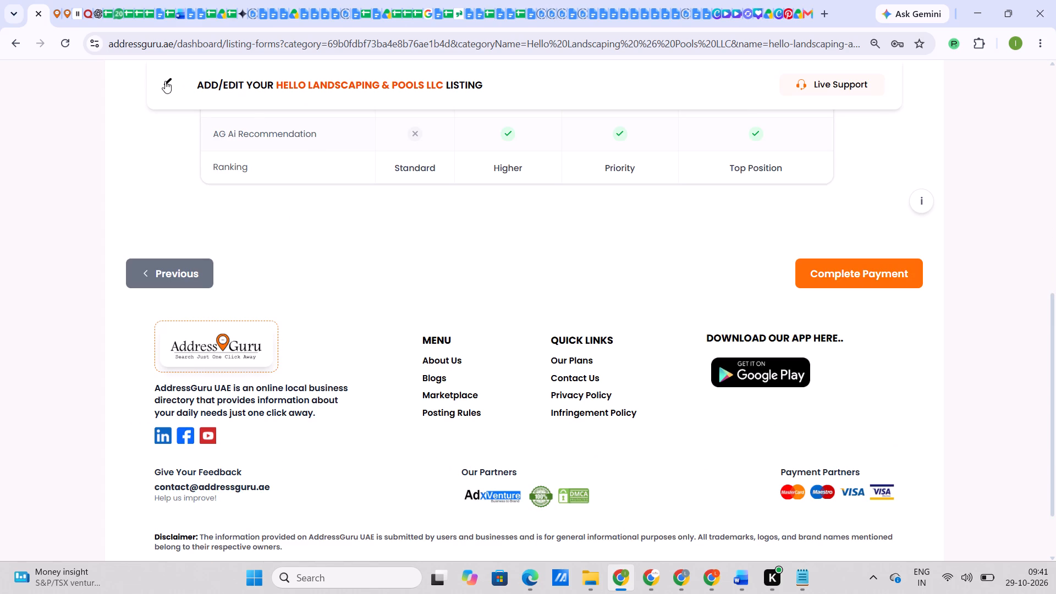
Approve the Hello Landscaping & Pools listing and send the owner the Listing Approved & Live notification through WhatsApp.
scroll(435, 278, "down", 1)
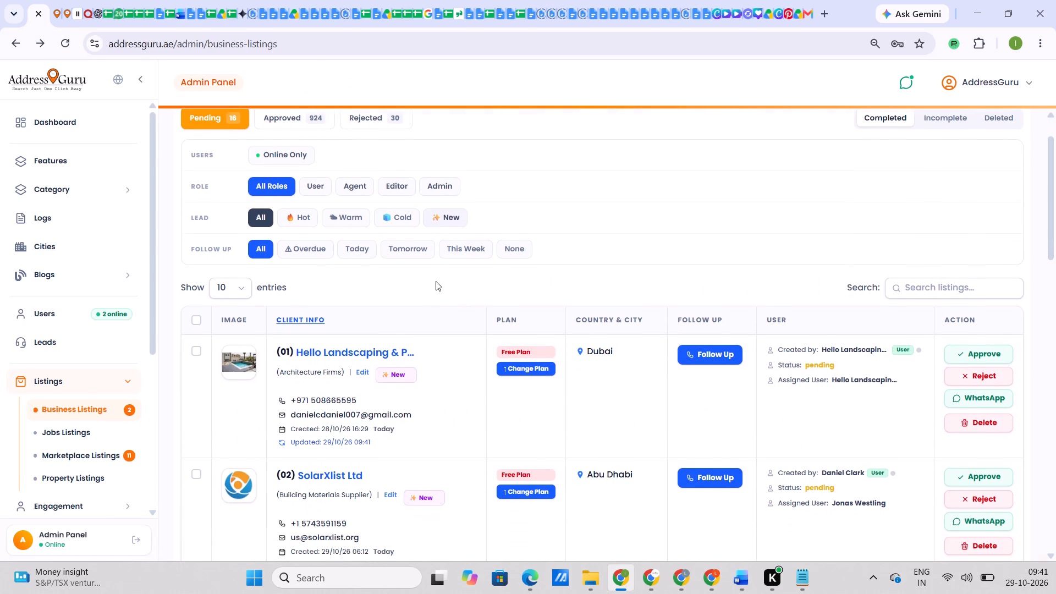
scroll(443, 296, "down", 1)
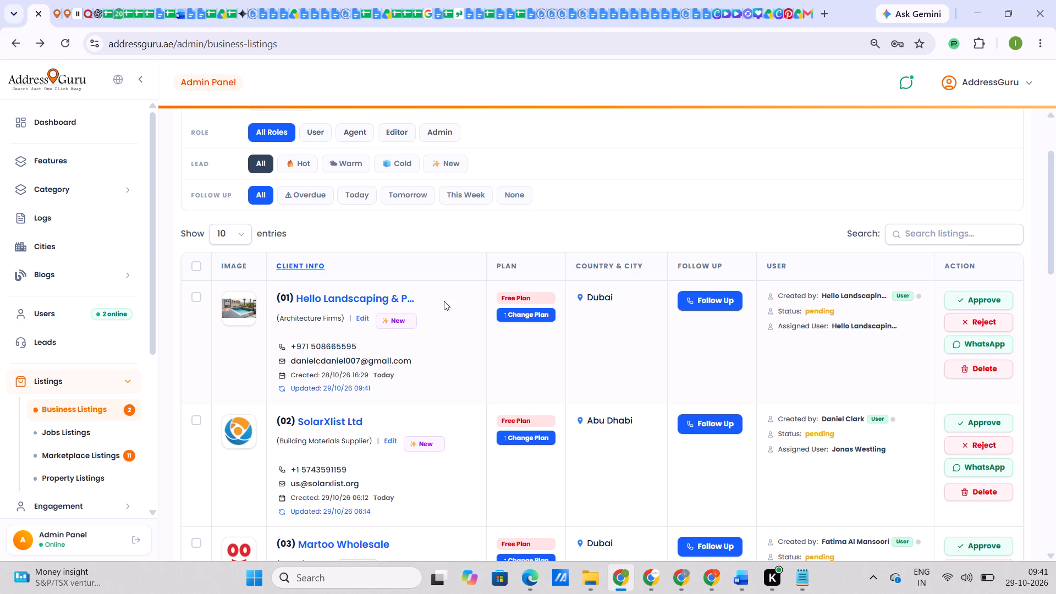
scroll(444, 304, "down", 1)
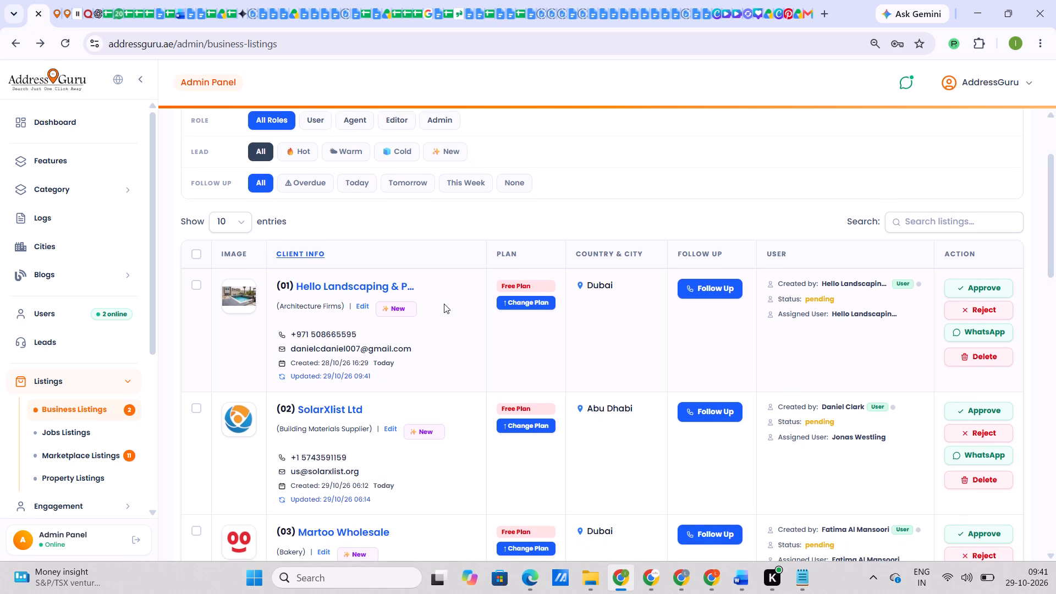
scroll(444, 304, "down", 1)
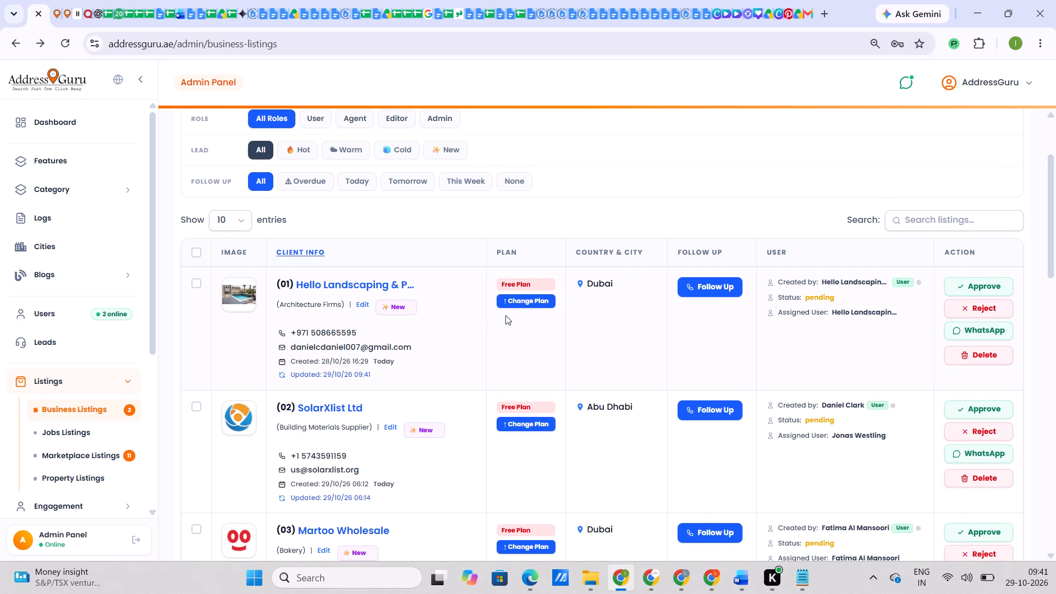
left_click(974, 282)
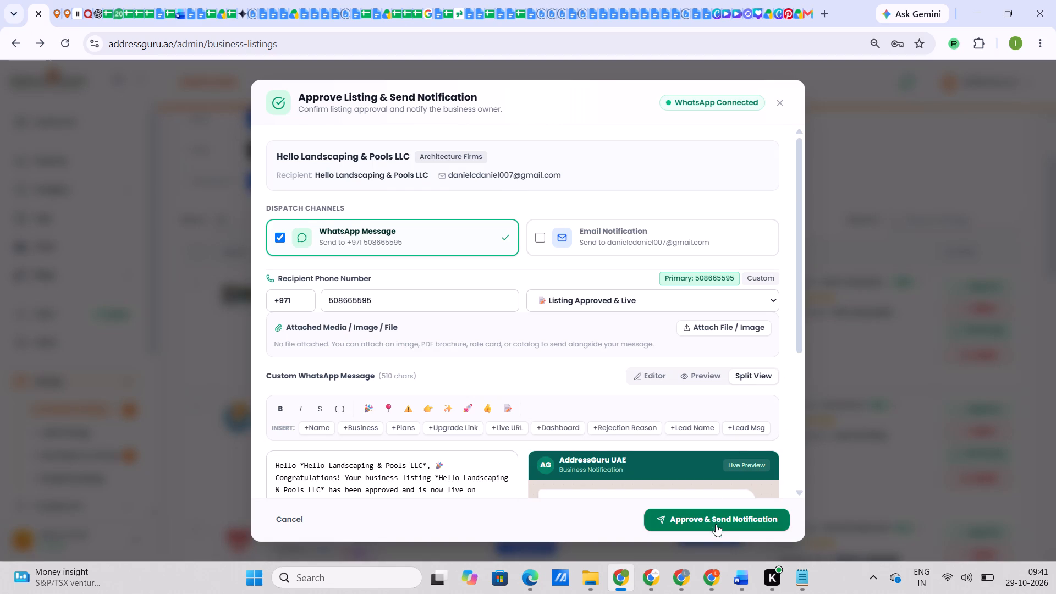
left_click(712, 520)
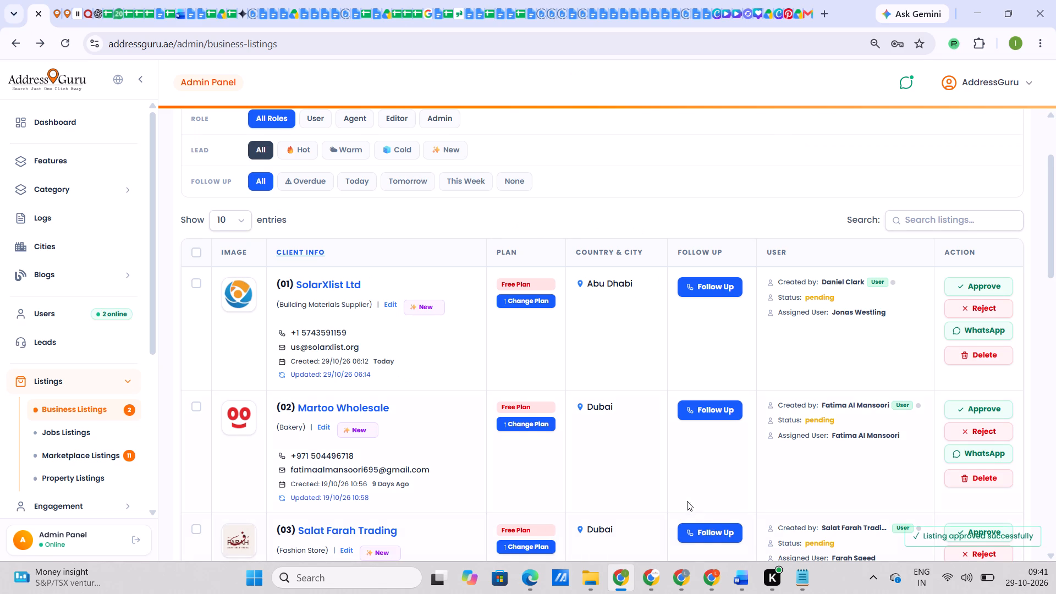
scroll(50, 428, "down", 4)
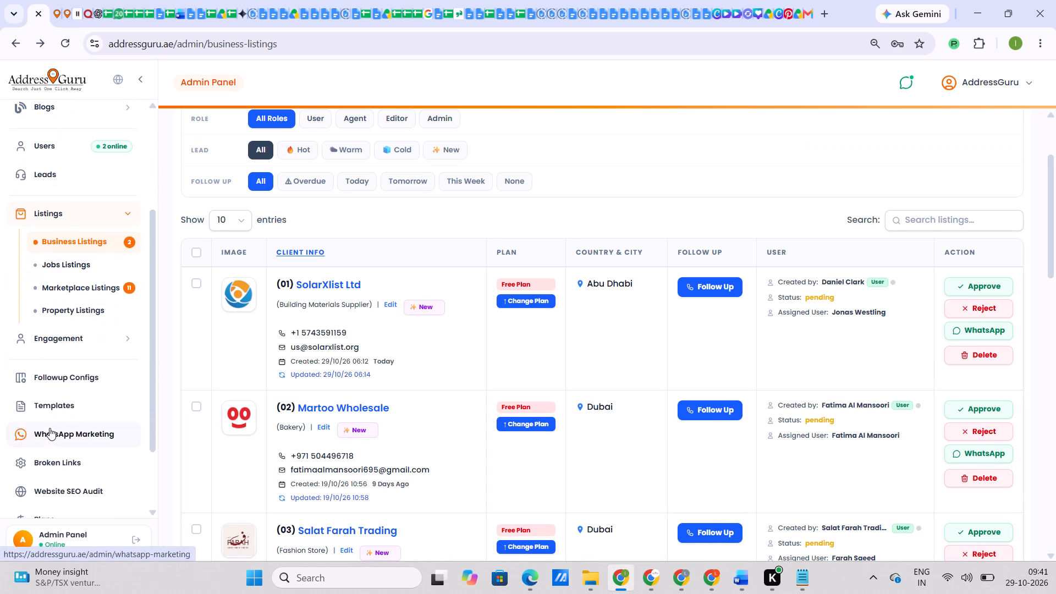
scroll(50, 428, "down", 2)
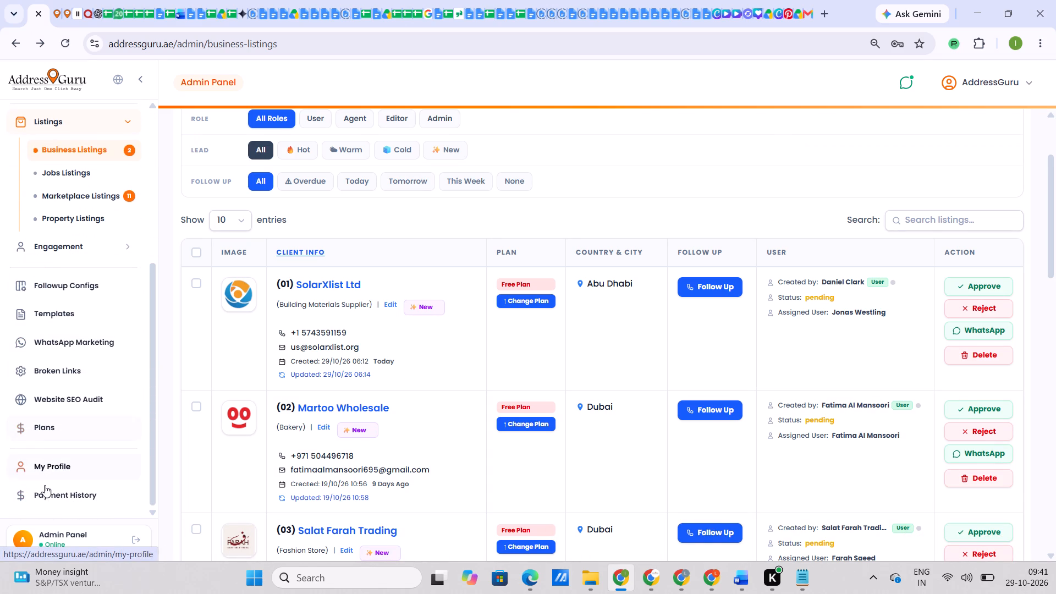
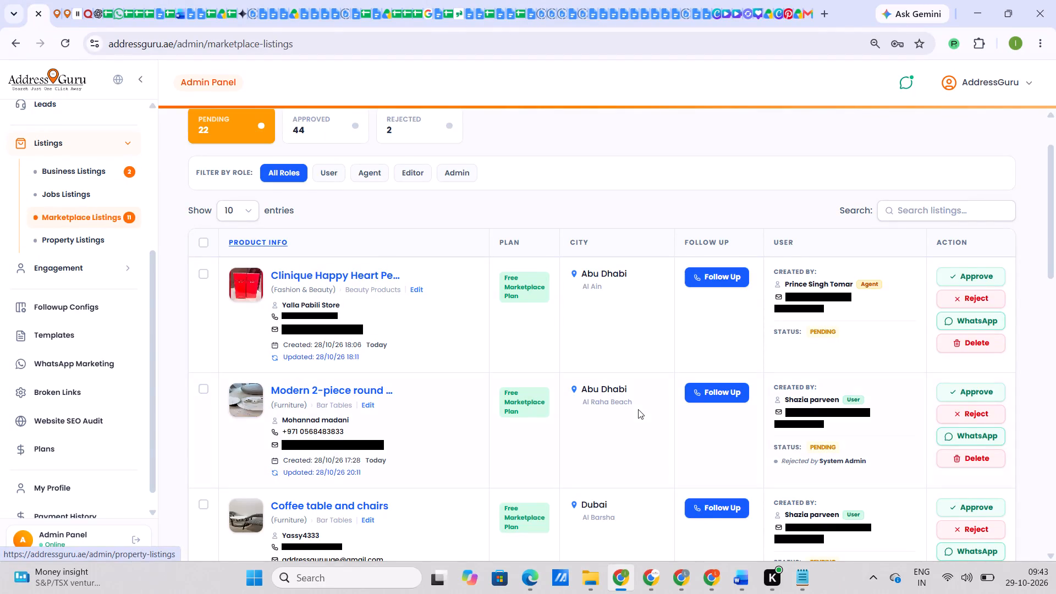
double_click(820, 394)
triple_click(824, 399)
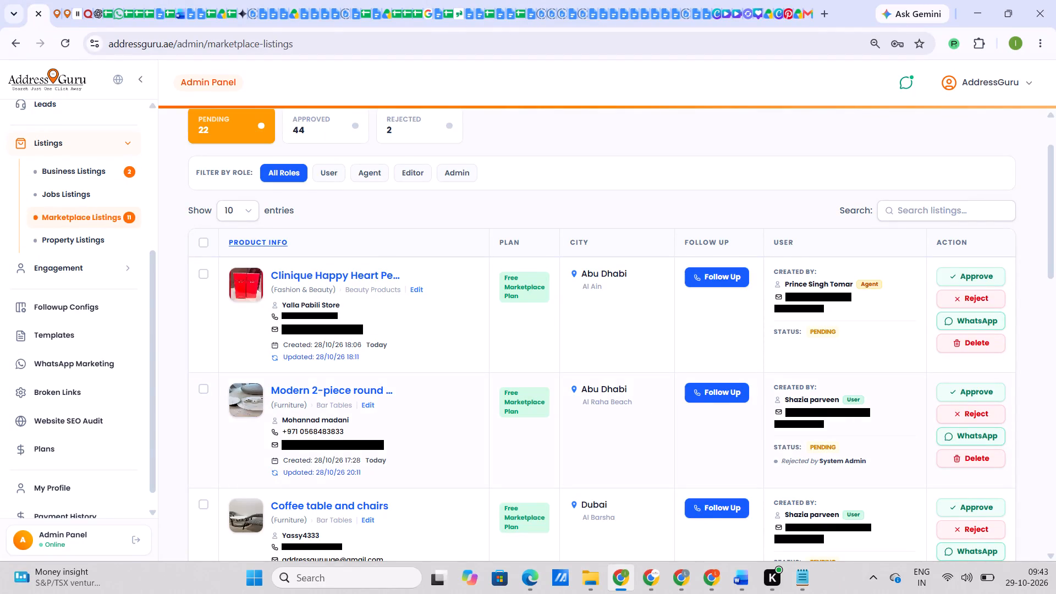
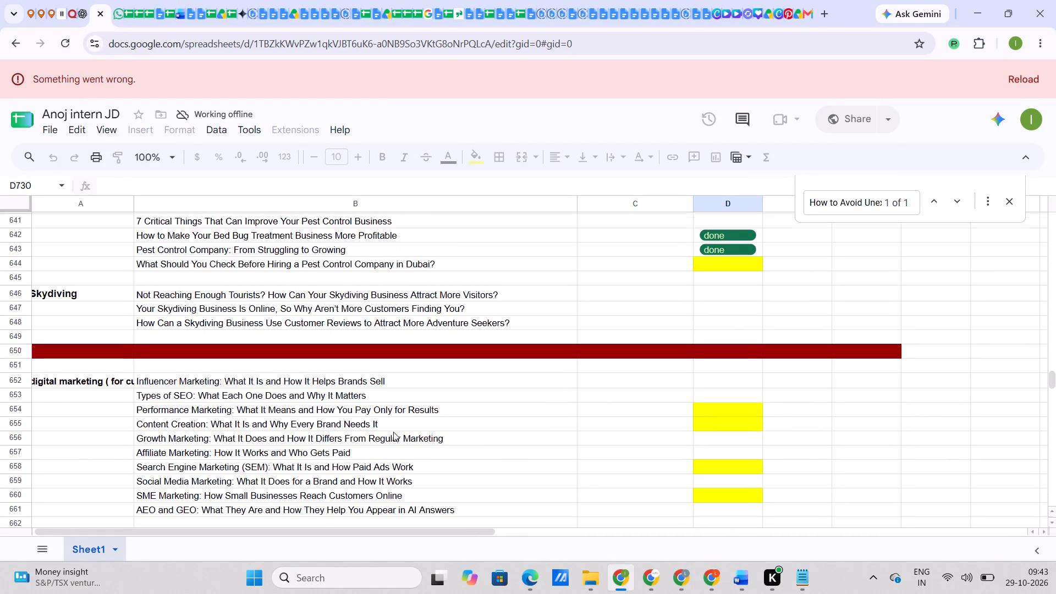
Copy the title "Types of SEO: What Each One Does and Why It Matters" from the digital marketing section of the sheet.
scroll(393, 432, "down", 1)
scroll(393, 432, "right", 1)
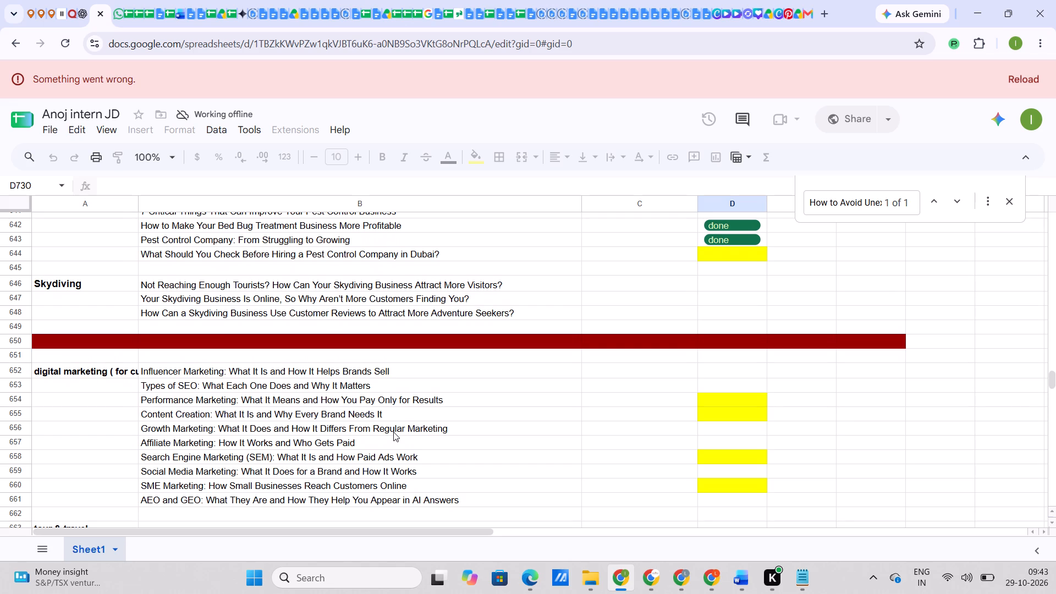
scroll(393, 432, "right", 3)
scroll(387, 384, "right", 2)
left_click(387, 384)
key("ctrl+c")
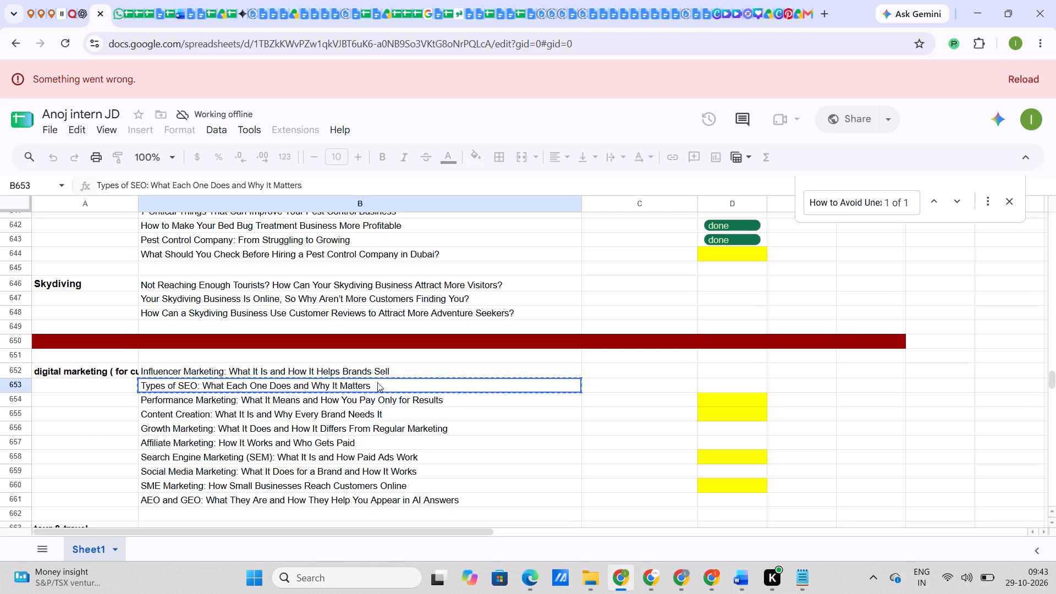
Select the column D cell in row 653, beside the Types of SEO title.
left_click(710, 389)
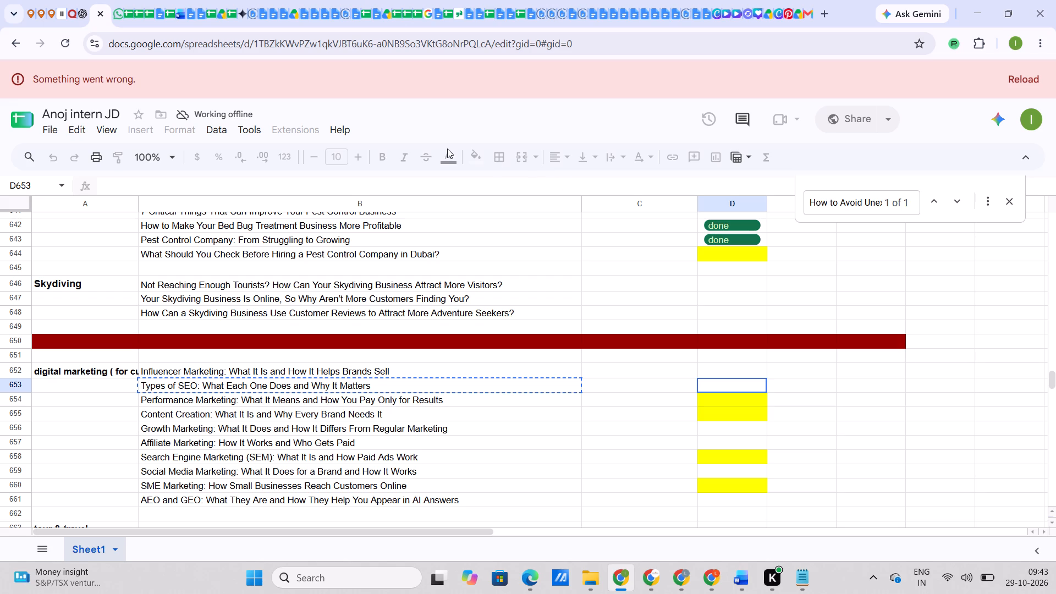
Reload the Anoj intern JD spreadsheet to bring it back from offline mode.
left_click(1015, 85)
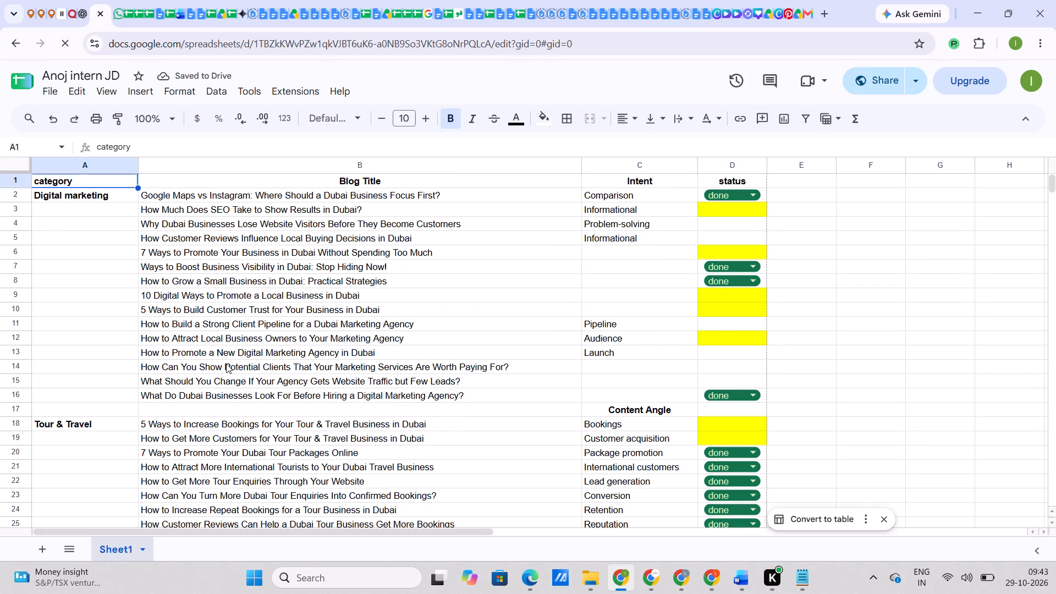
Select the empty status cell in row 653, beside the Types of SEO title, and open its text colour choices.
scroll(224, 349, "down", 2)
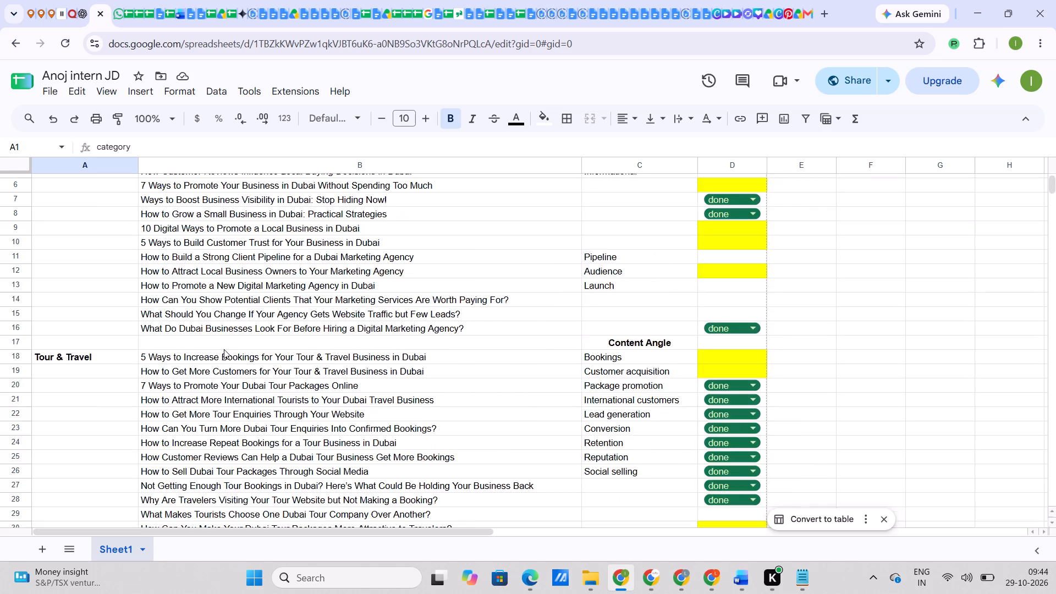
scroll(224, 349, "down", 15)
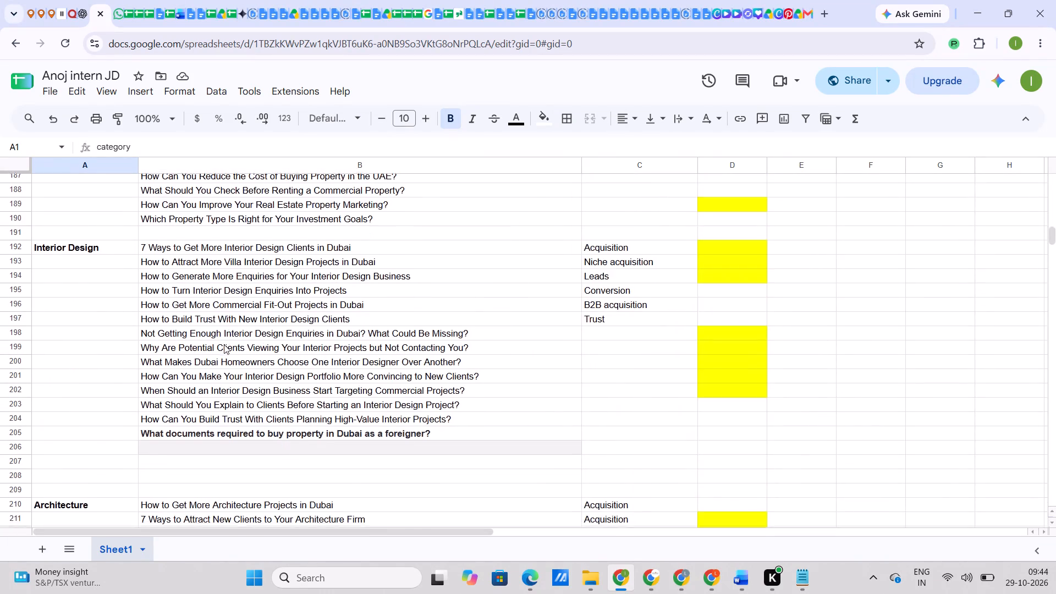
scroll(224, 344, "down", 8)
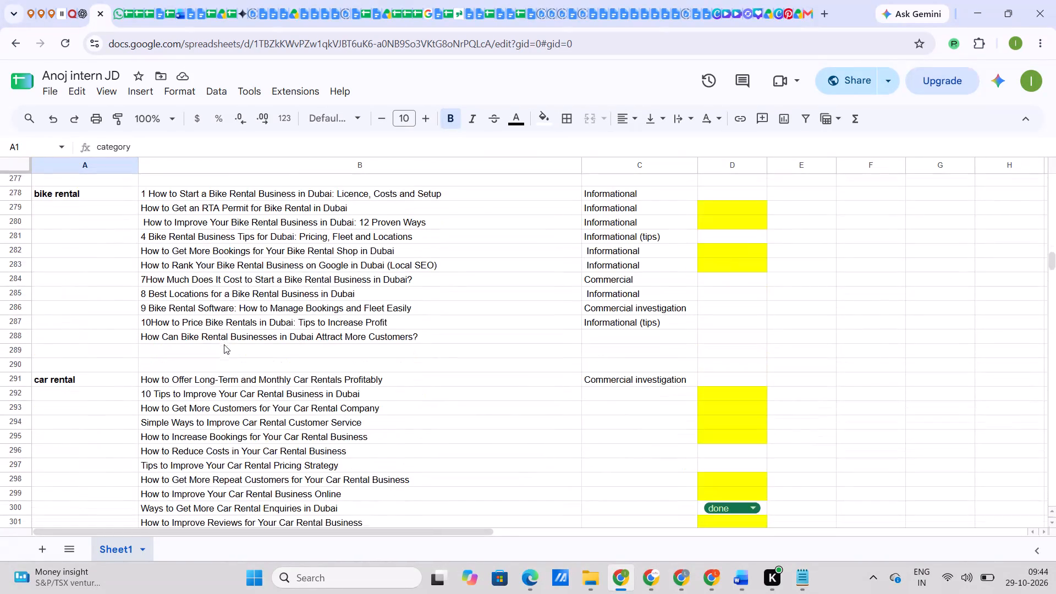
scroll(224, 344, "down", 7)
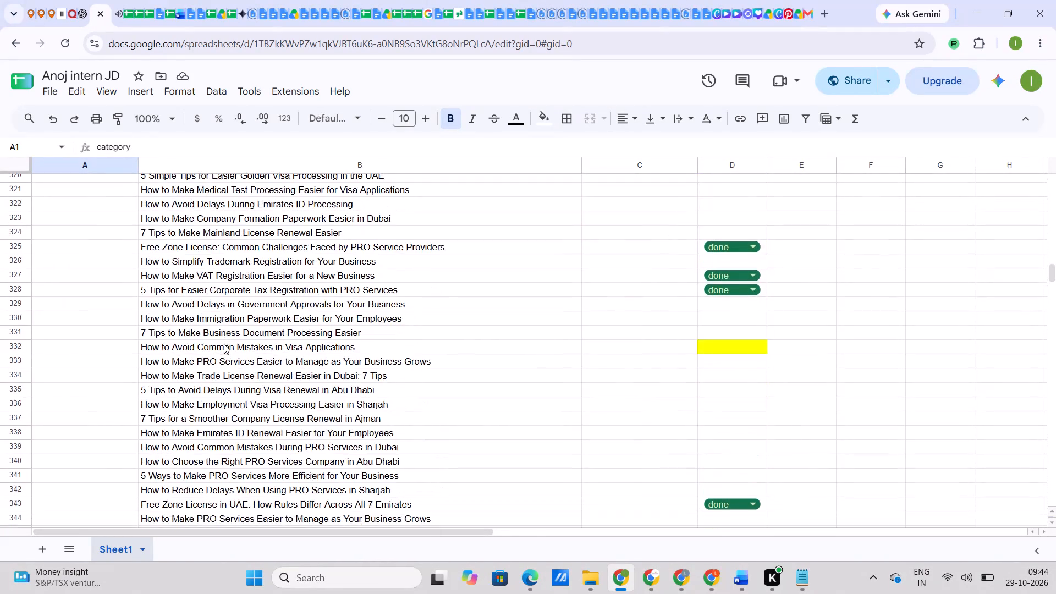
scroll(224, 344, "down", 9)
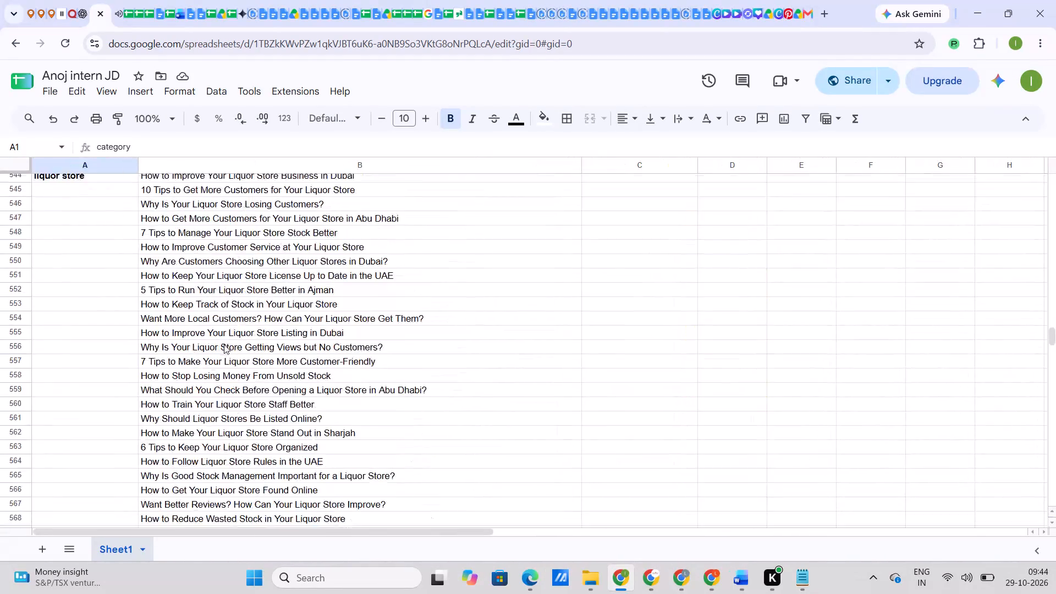
scroll(224, 344, "down", 6)
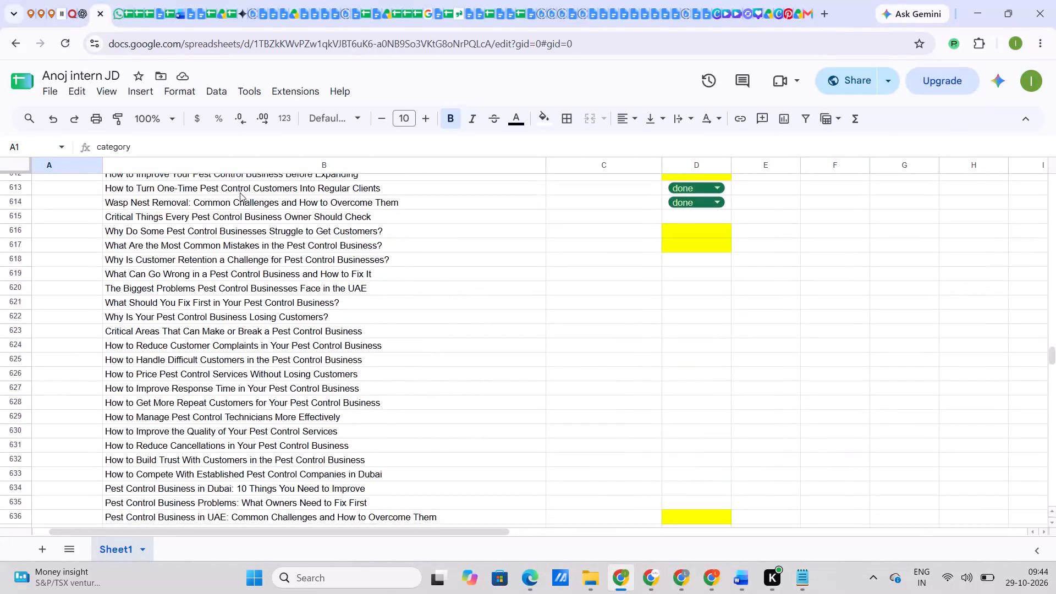
scroll(240, 193, "down", 6)
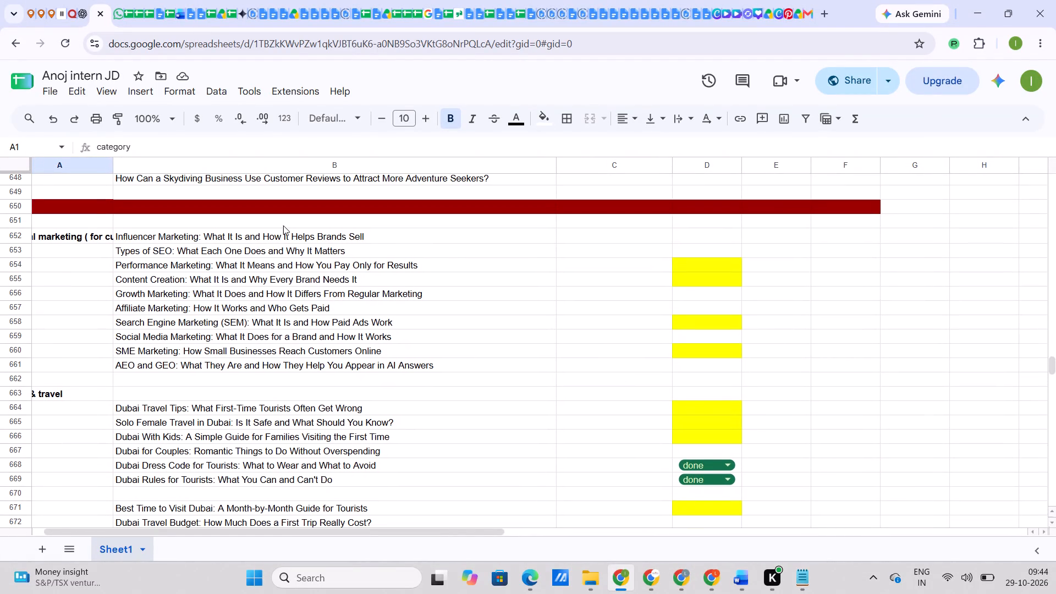
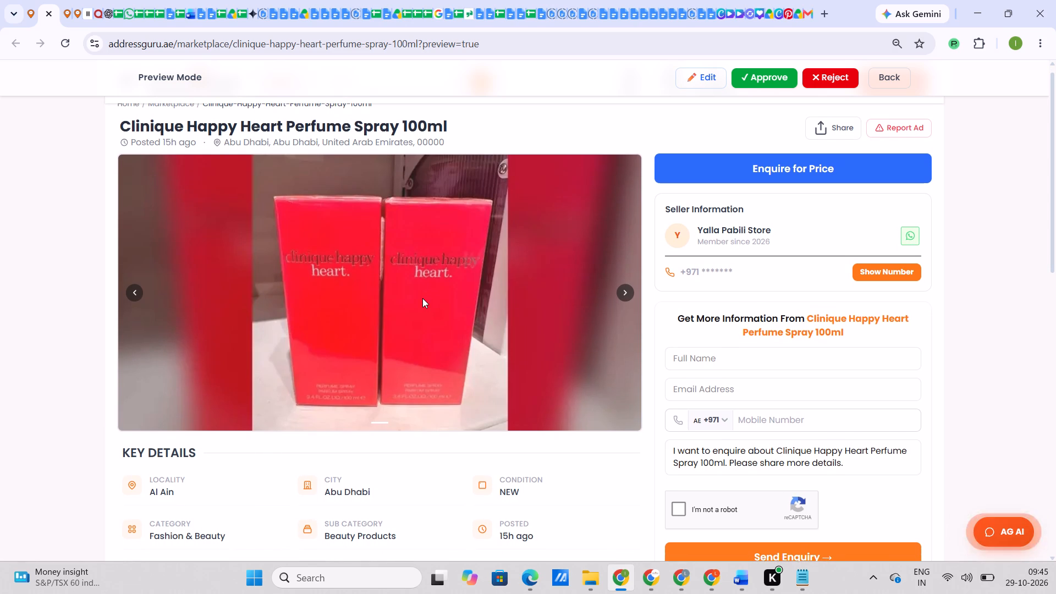
Review the Clinique Happy Heart Perfume Spray 100ml preview's key details, description and location, and return to the pending marketplace listings.
scroll(422, 298, "down", 2)
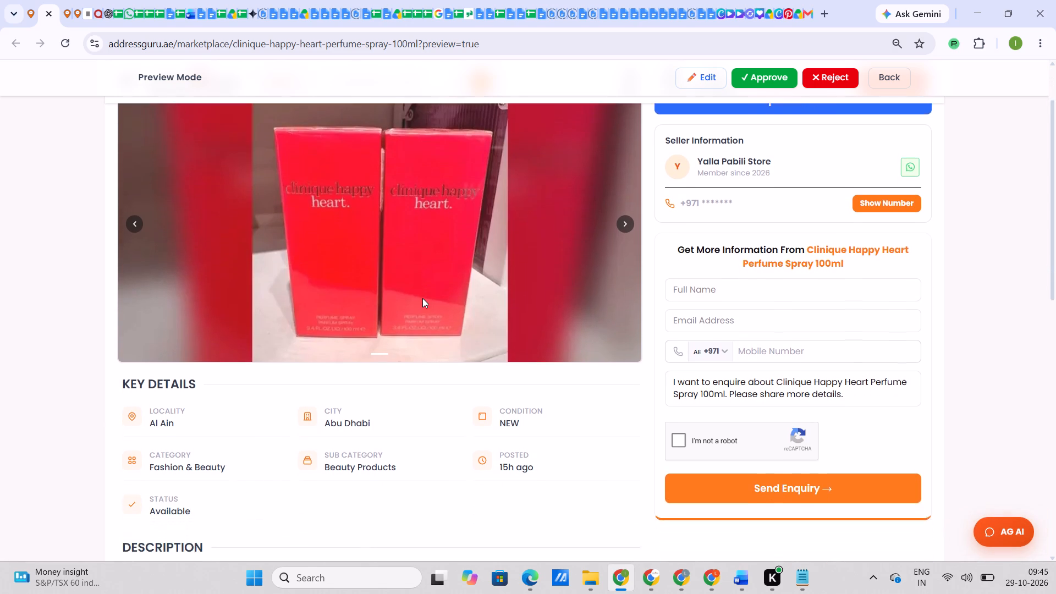
scroll(422, 298, "down", 2)
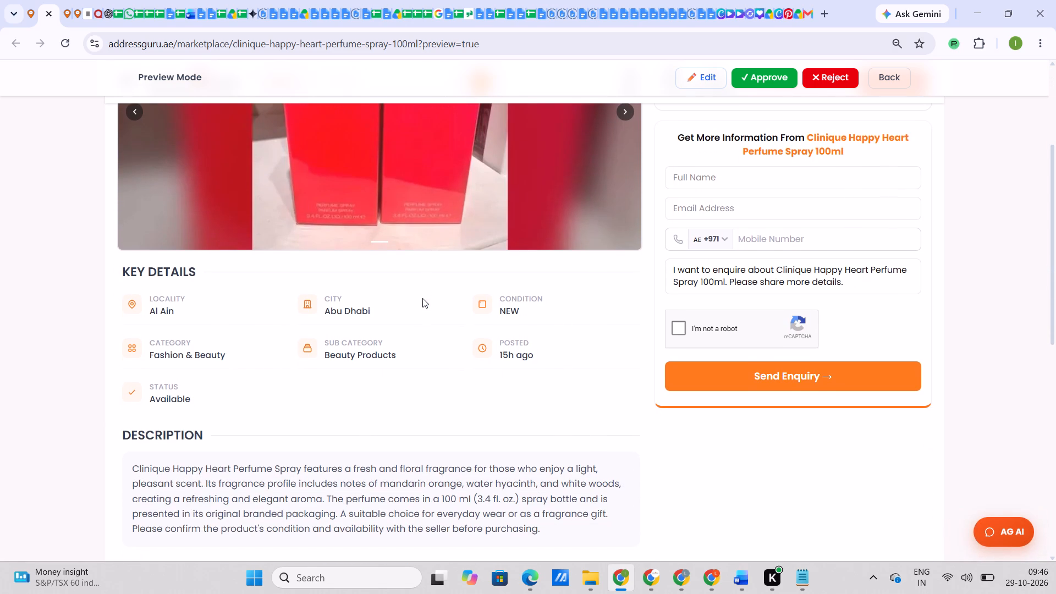
scroll(422, 298, "down", 3)
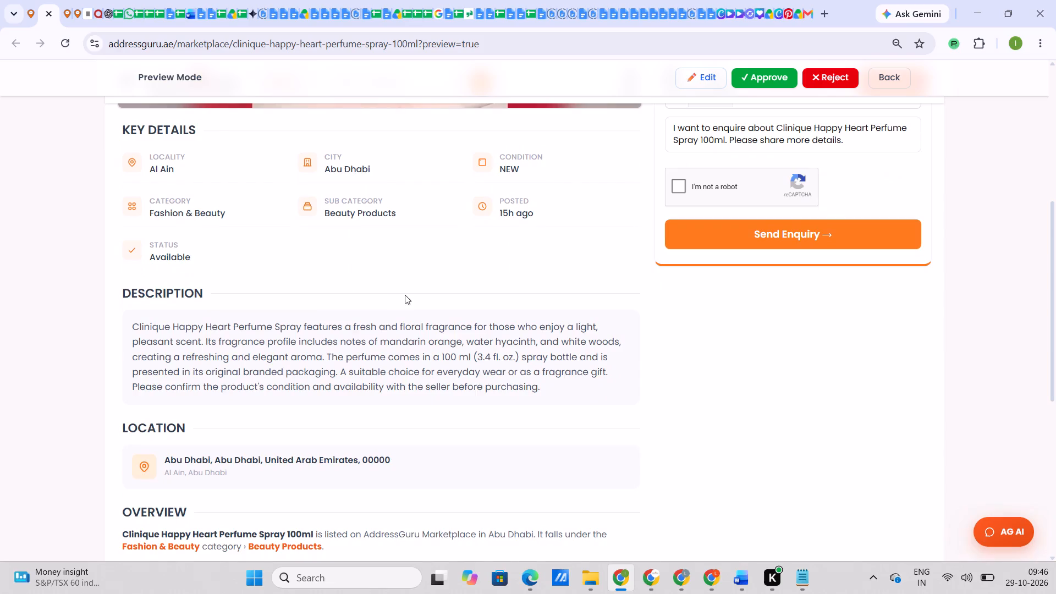
left_click(50, 9)
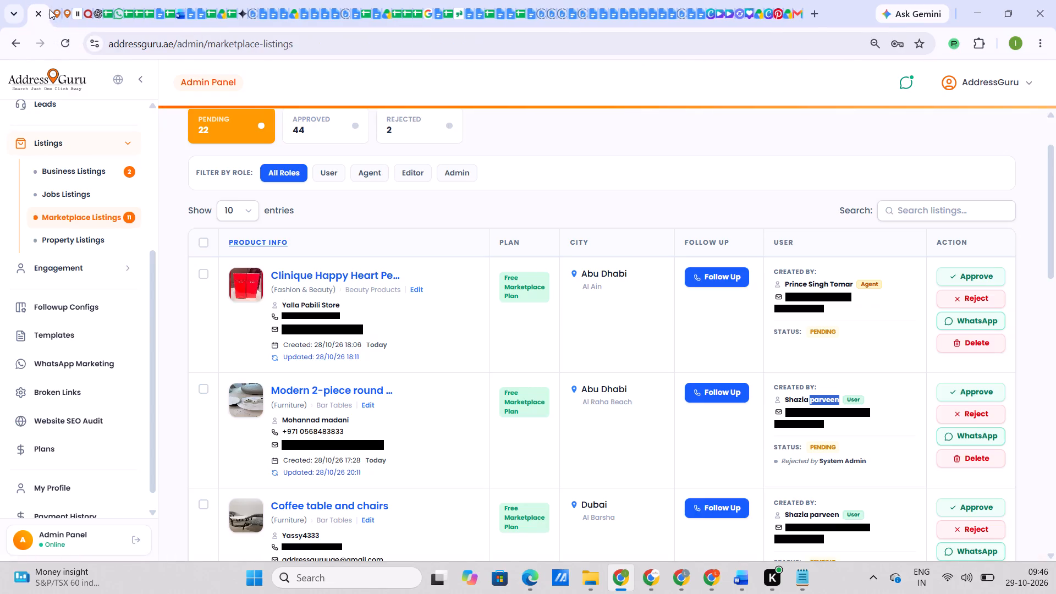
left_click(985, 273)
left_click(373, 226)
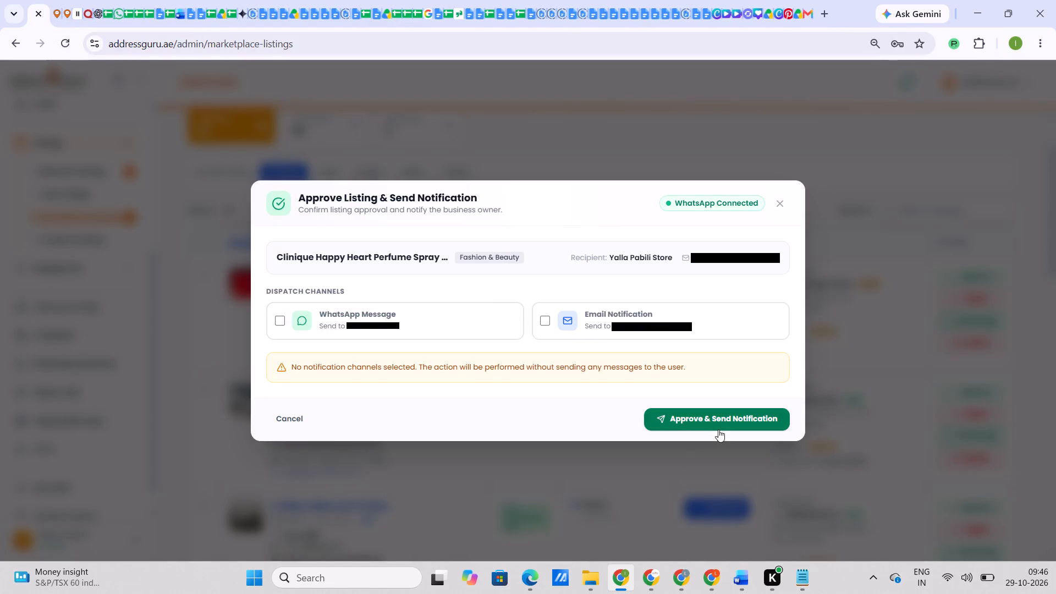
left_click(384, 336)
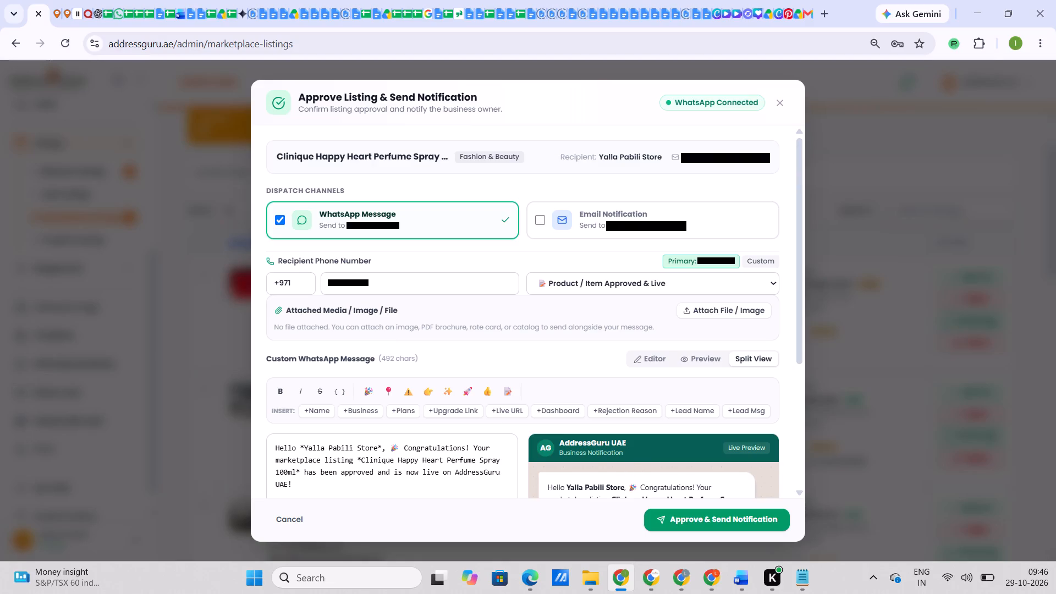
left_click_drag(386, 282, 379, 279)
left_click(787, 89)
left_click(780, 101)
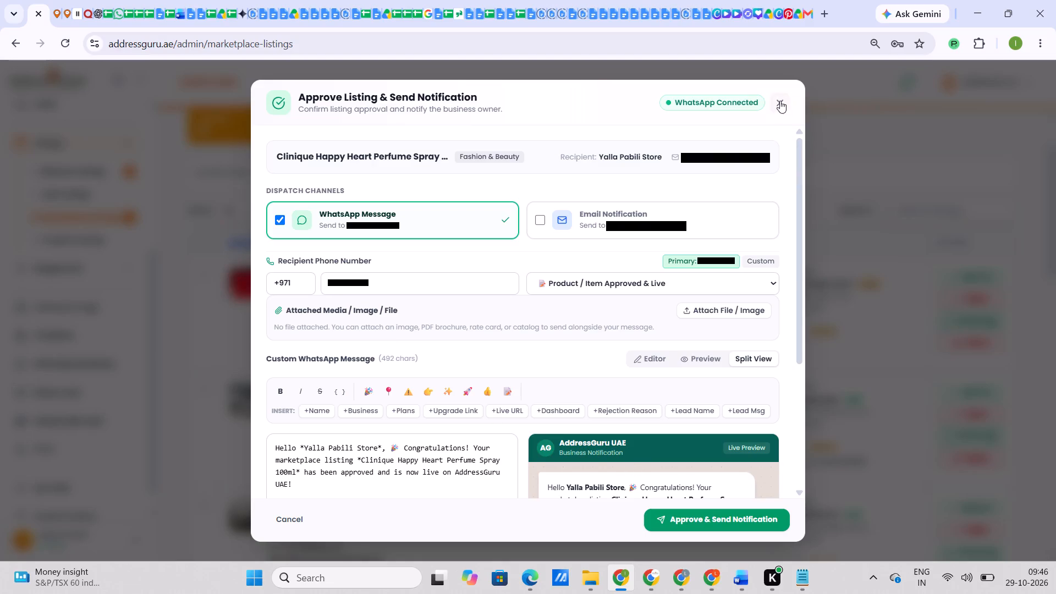
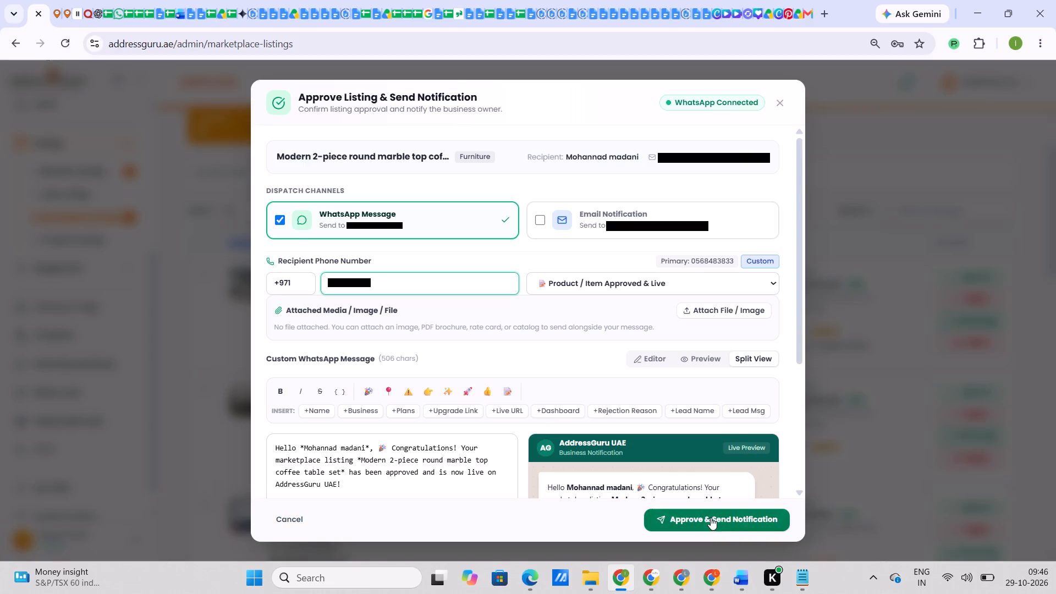
Approve the Modern 2-piece round marble top coffee table set listing and send its Product / Item Approved & Live notification through WhatsApp.
left_click(712, 521)
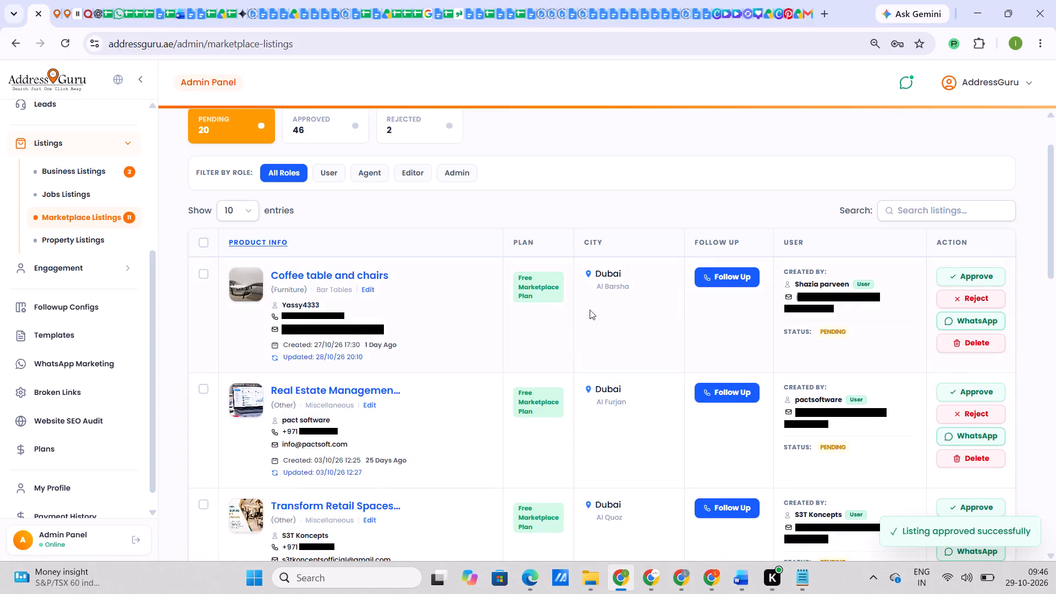
Approve the Coffee table and chairs listing, removing the recipient number's leading digit, and send the Product / Item Approved & Live notification through WhatsApp.
left_click(962, 276)
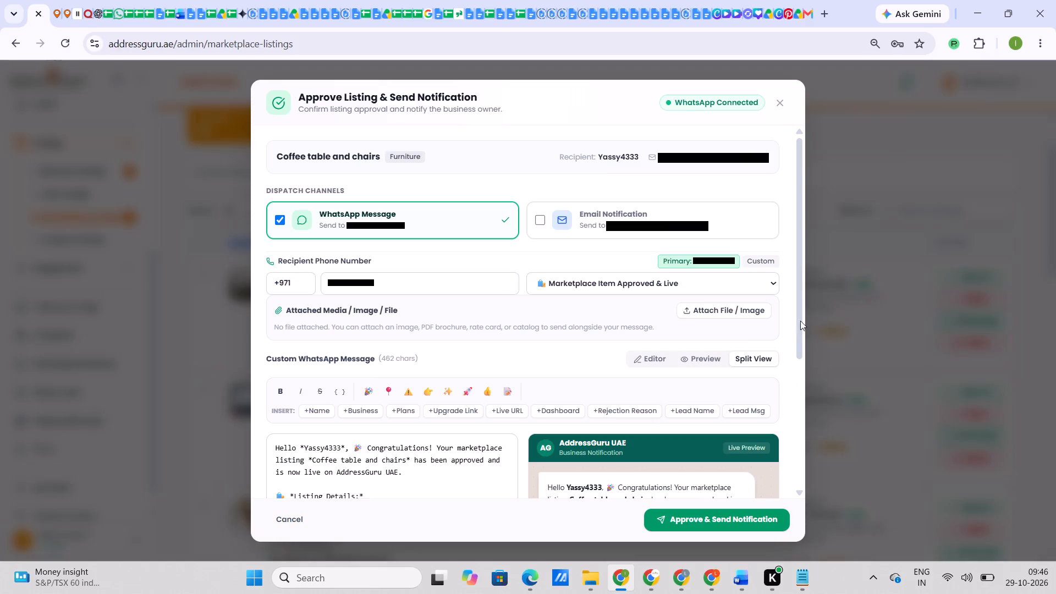
left_click(332, 282)
key("BackSpace")
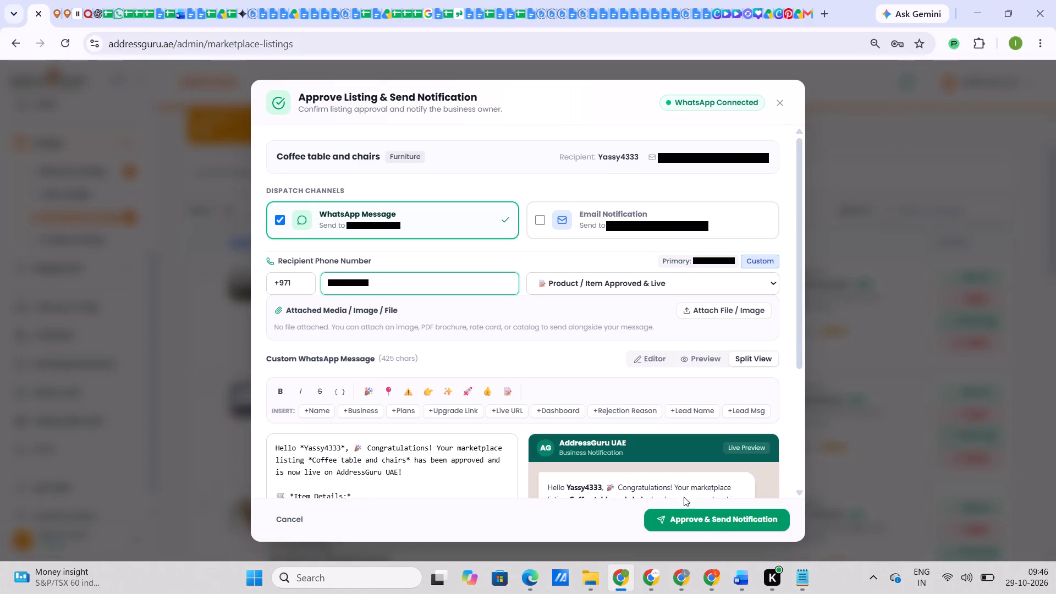
left_click(708, 523)
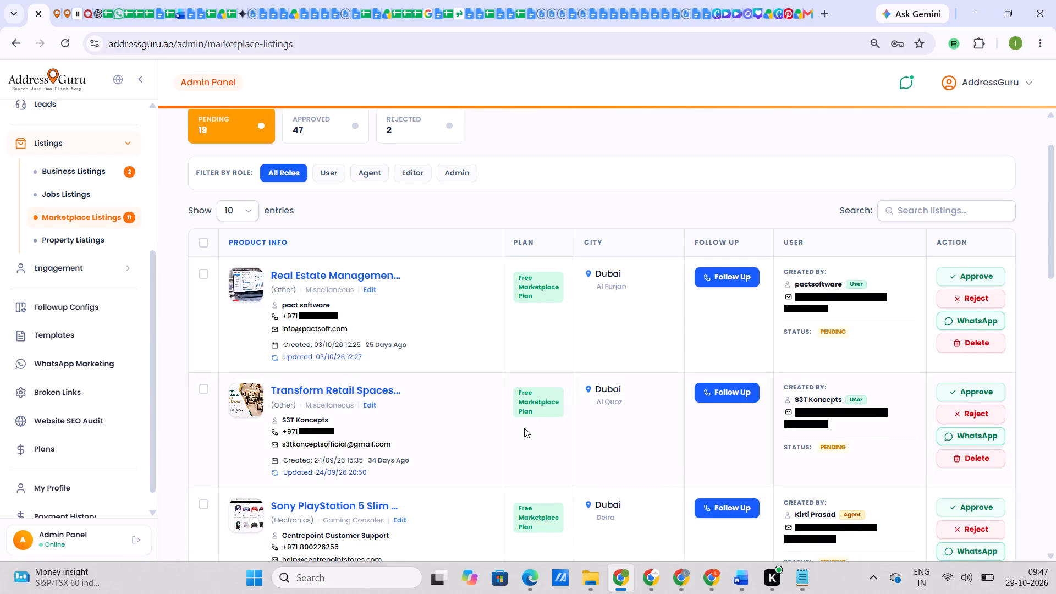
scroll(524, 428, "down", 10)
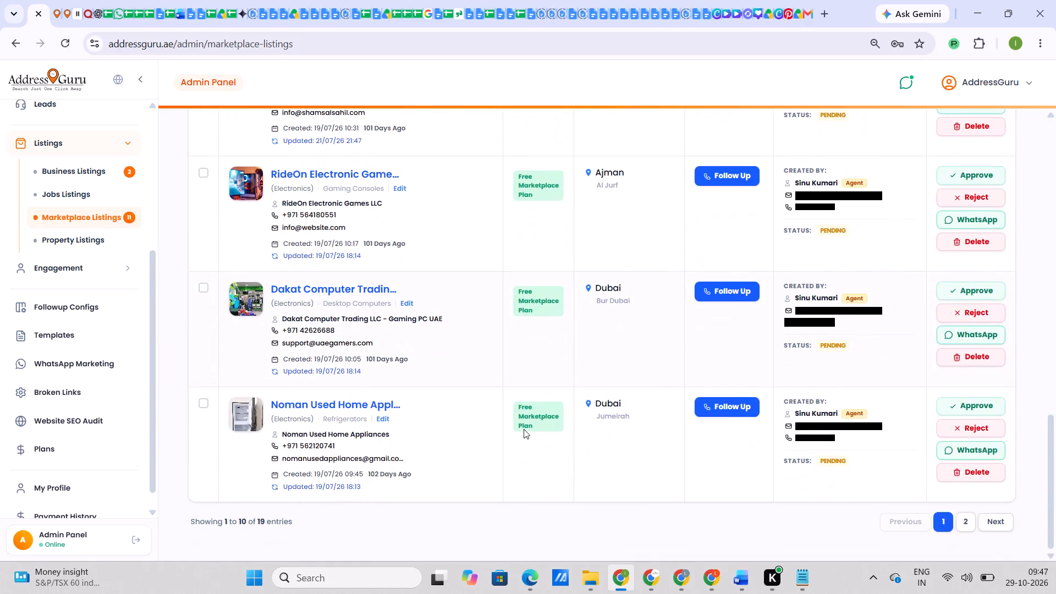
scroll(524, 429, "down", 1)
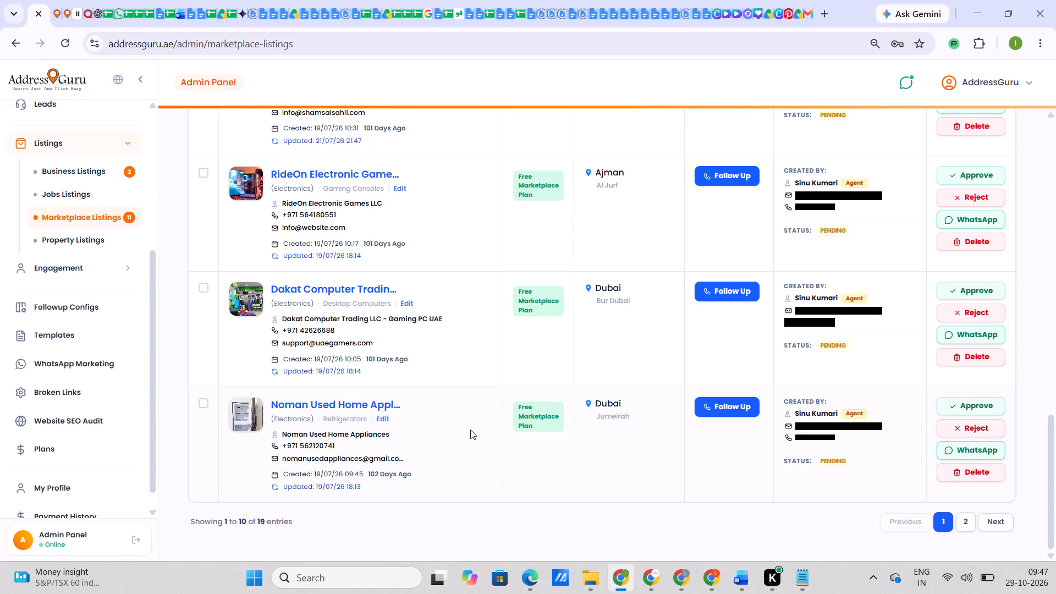
Delete the pending Noman Used Home Appliances, Homewide - Abu Dhabi, Laptop Mart, Taqeef and General Cool marketplace listings.
left_click(959, 476)
left_click(580, 363)
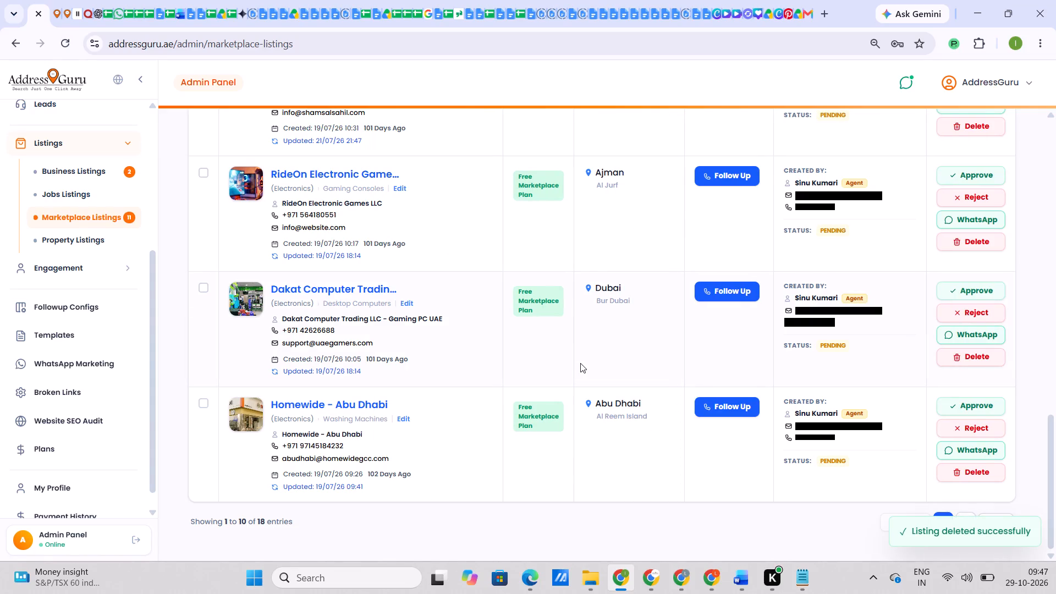
left_click(963, 468)
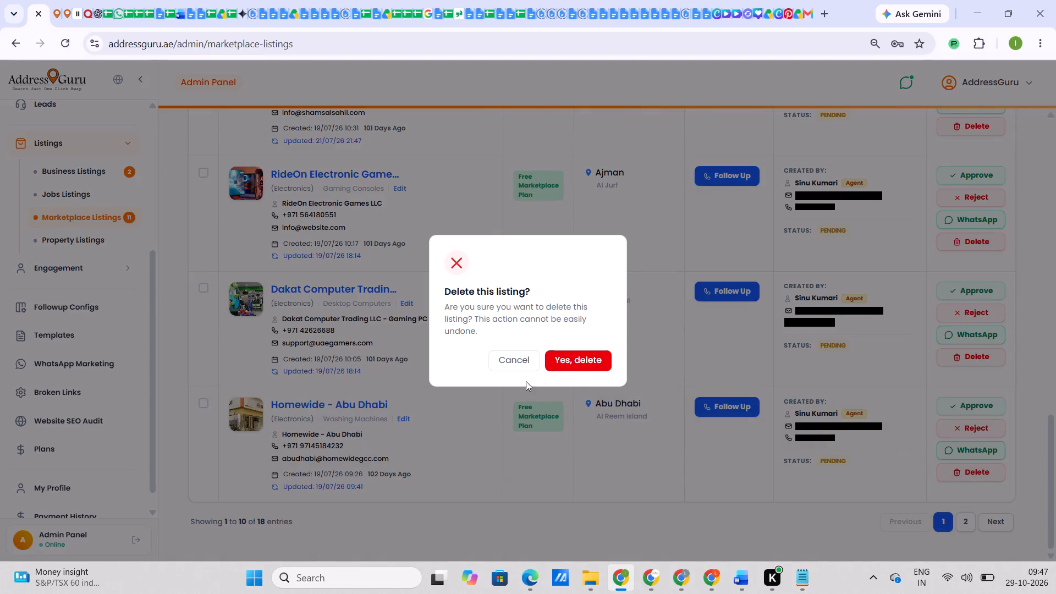
left_click(575, 367)
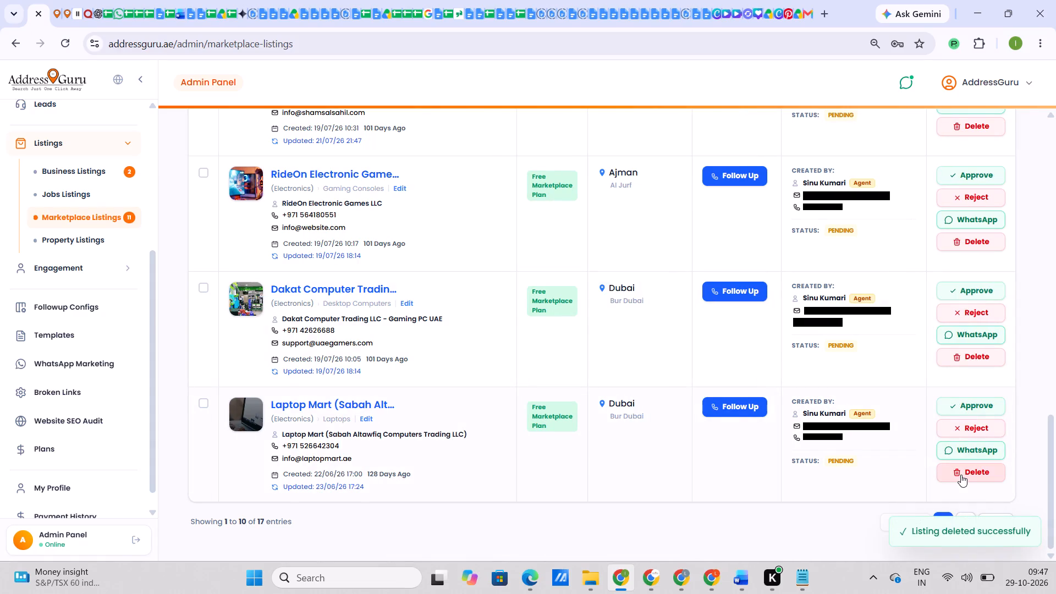
left_click(963, 476)
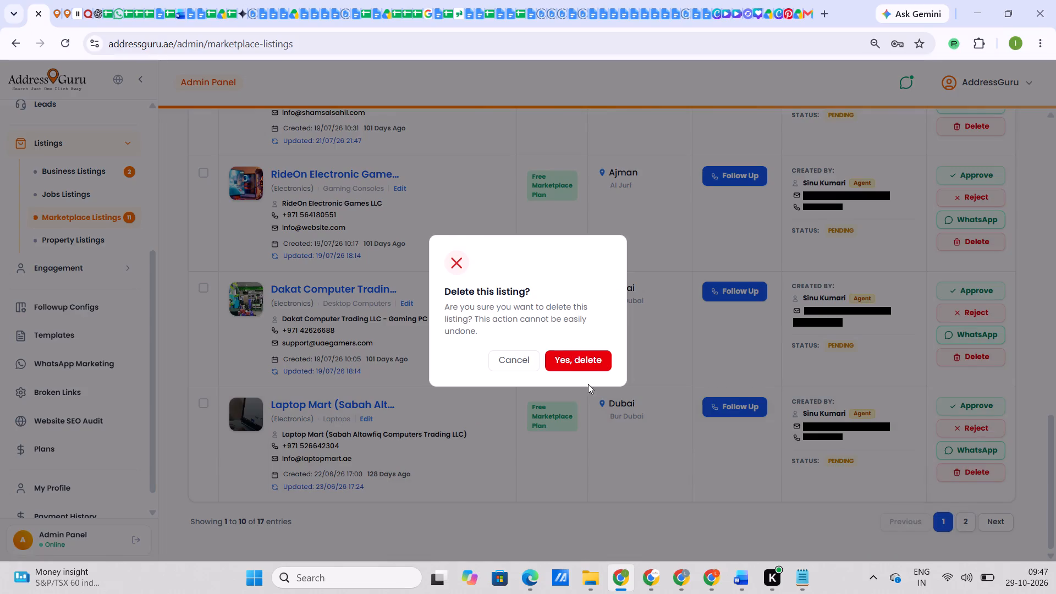
left_click(570, 359)
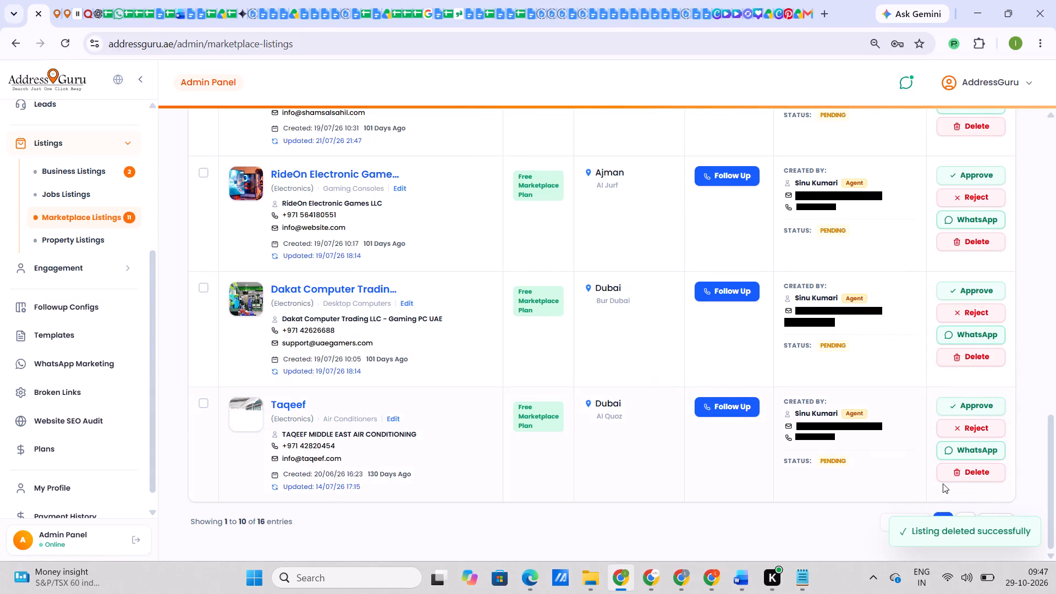
left_click(966, 474)
left_click(564, 363)
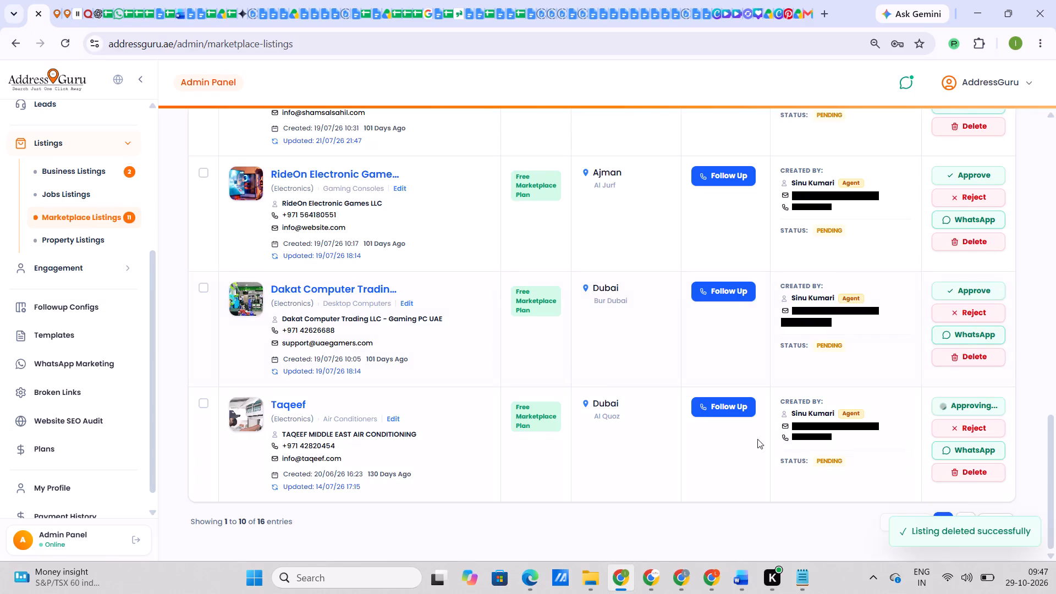
left_click(956, 474)
left_click(575, 368)
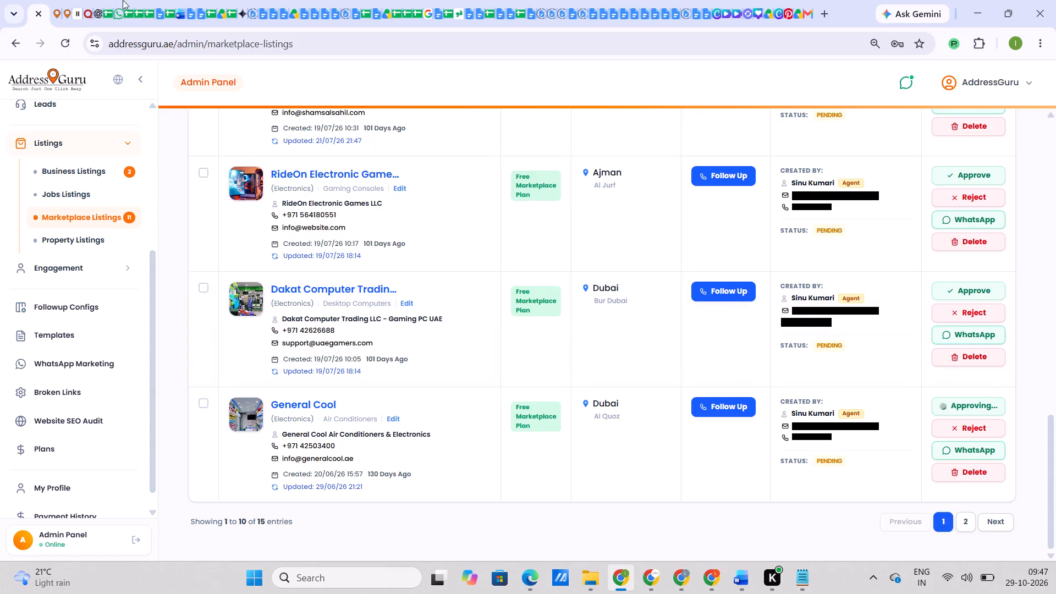
Delete the pending Dakat Computer Trading, O General Air Conditions and COOL AND COOL air conditioner marketplace listings.
left_click(982, 359)
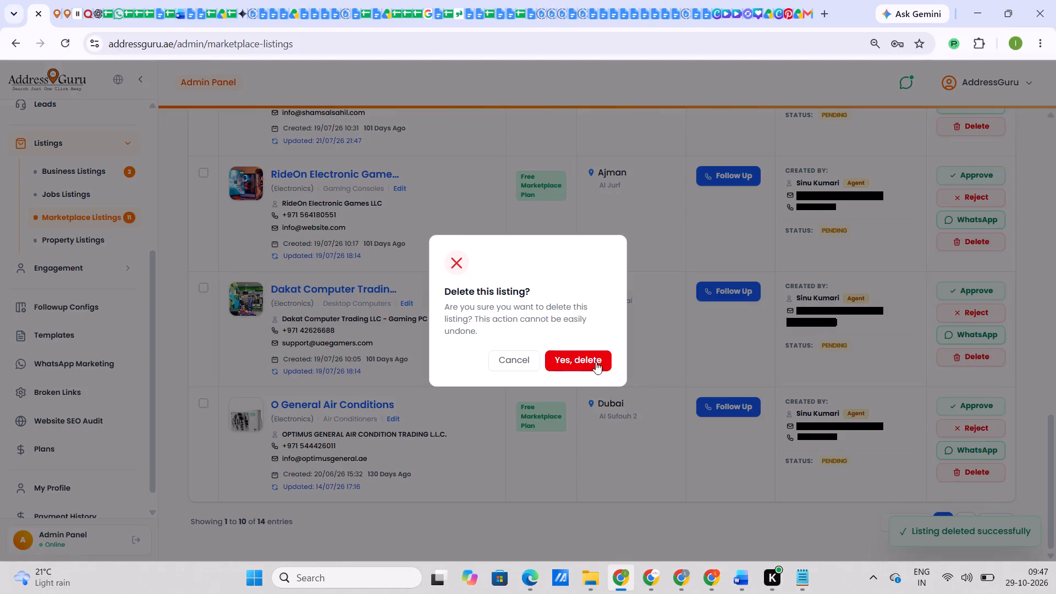
left_click(590, 358)
left_click(978, 352)
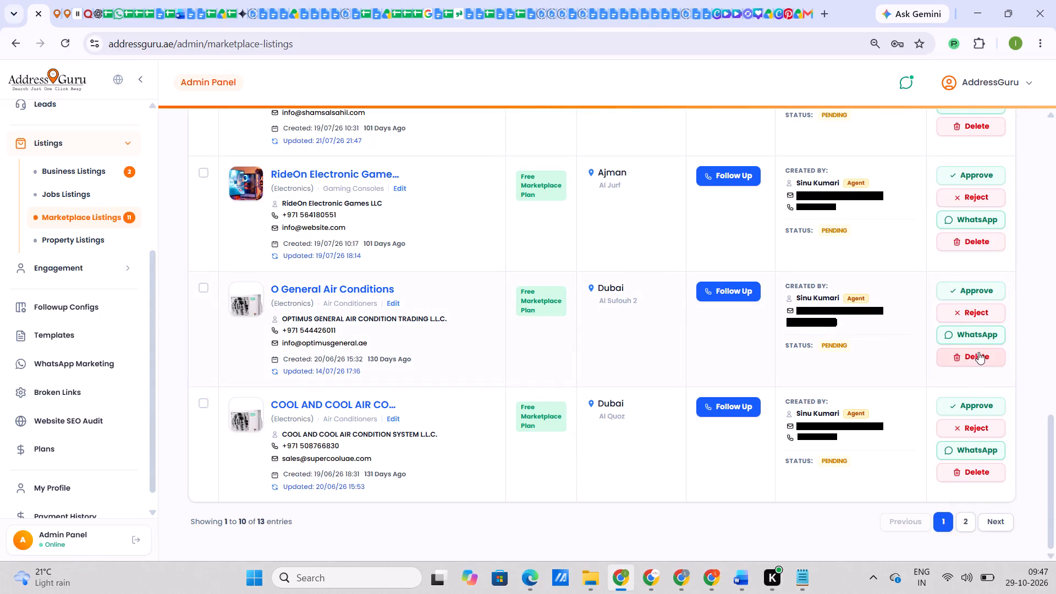
left_click(586, 364)
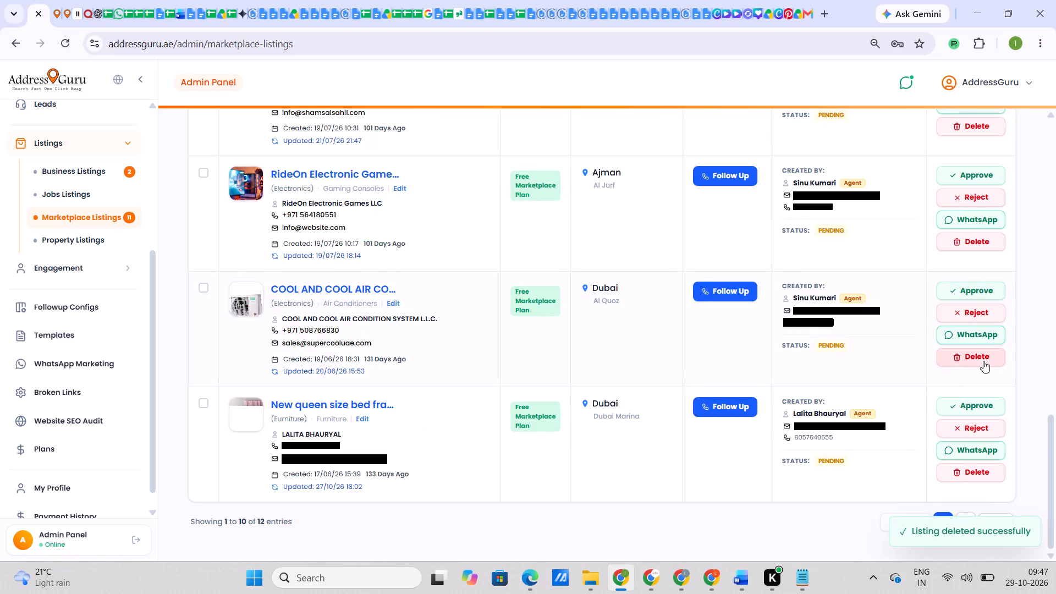
left_click(982, 361)
left_click(588, 361)
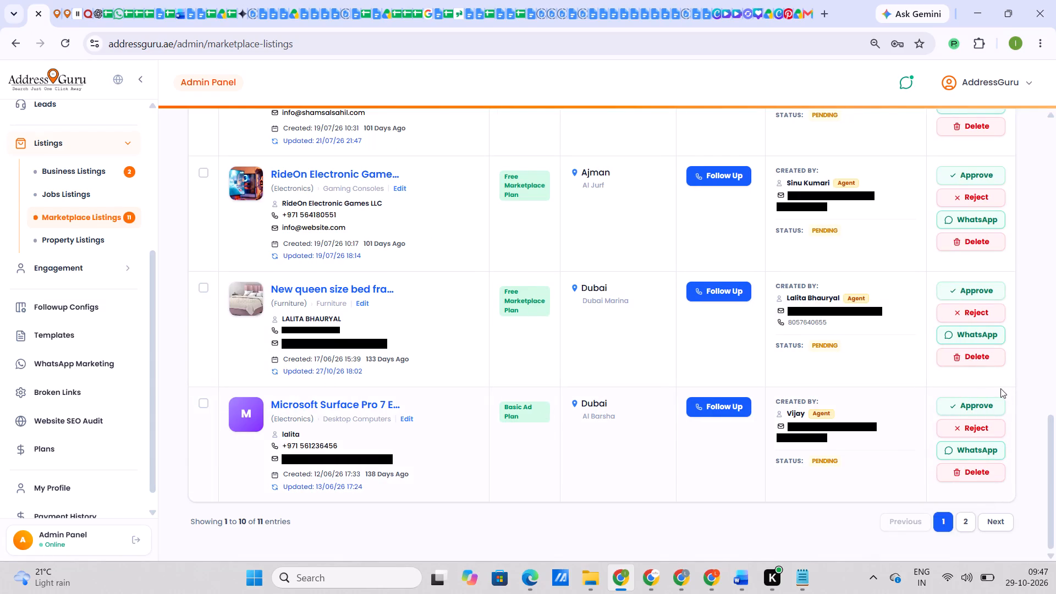
Approve the New queen size bed frame listing and send the owner the Product / Item Approved & Live notification through WhatsApp.
scroll(1000, 388, "up", 1)
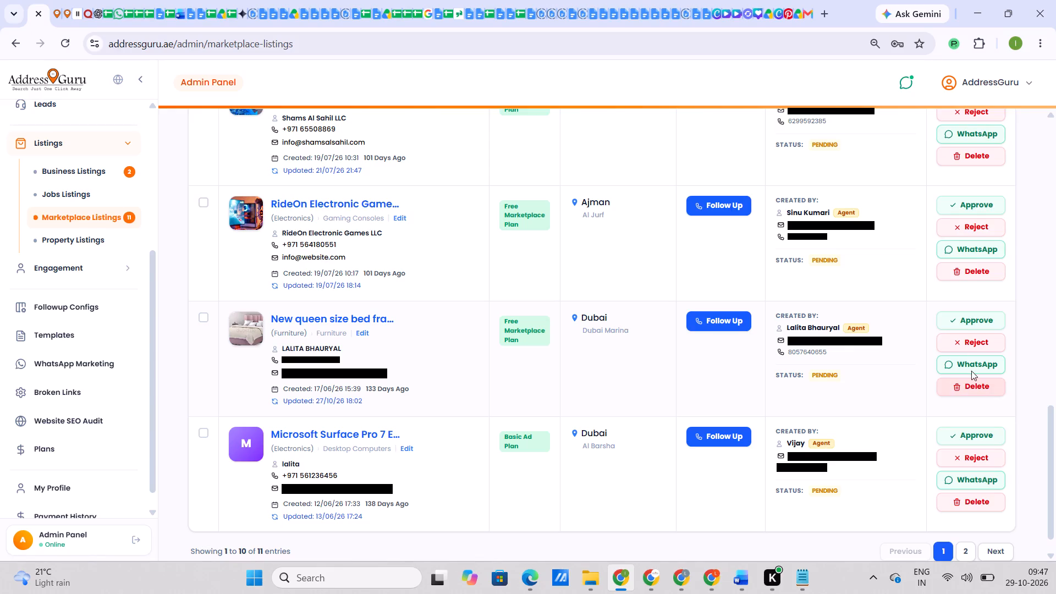
left_click(951, 326)
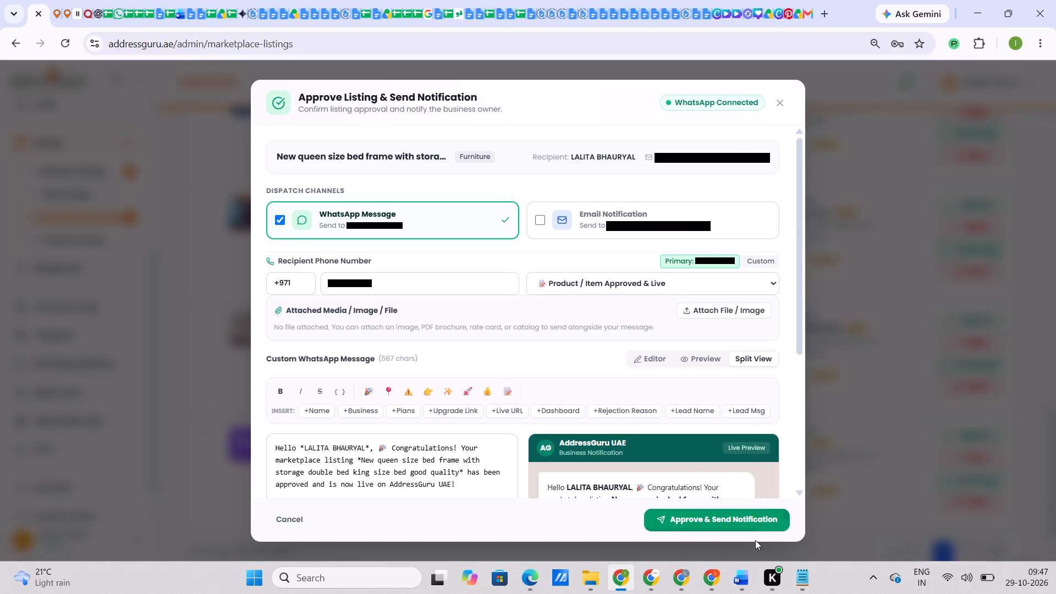
left_click(745, 523)
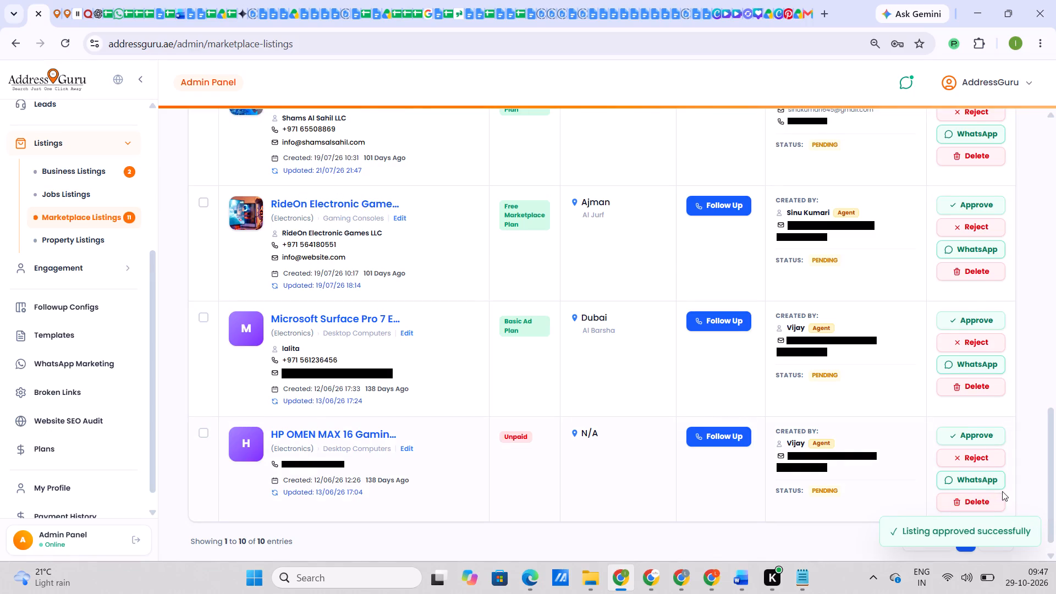
Delete the pending HP OMEN MAX 16, Microsoft Surface Pro 7 and RideOn Electronic Games marketplace listings.
left_click(975, 500)
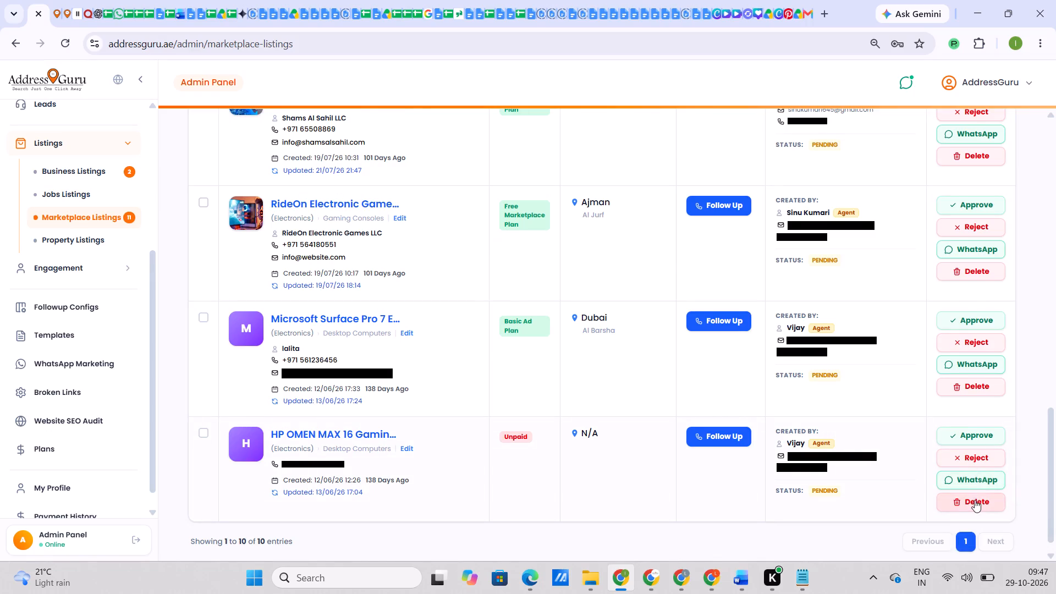
left_click(570, 361)
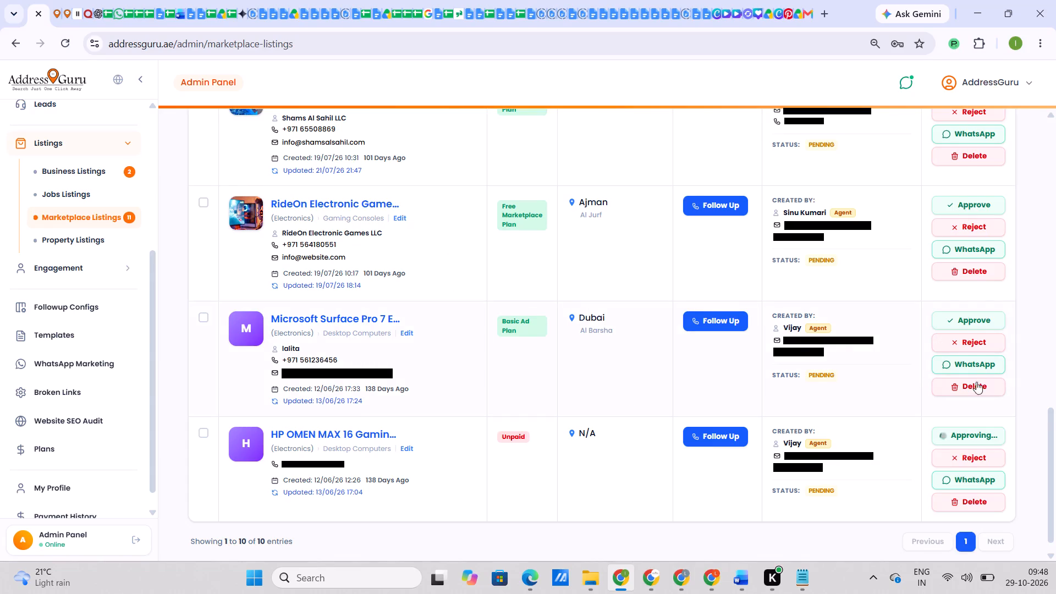
left_click(990, 471)
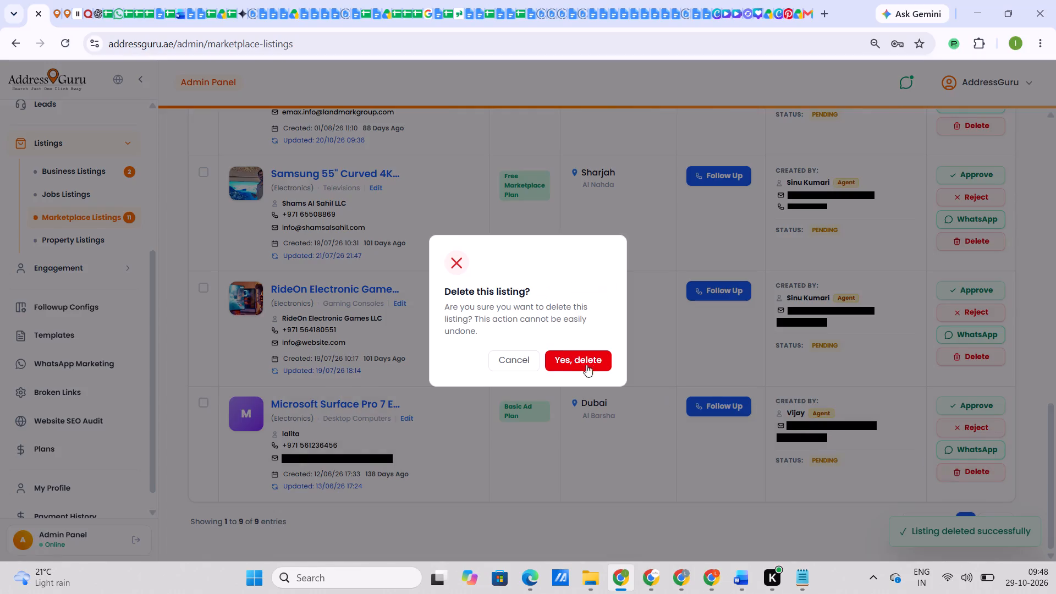
left_click(575, 358)
left_click(955, 480)
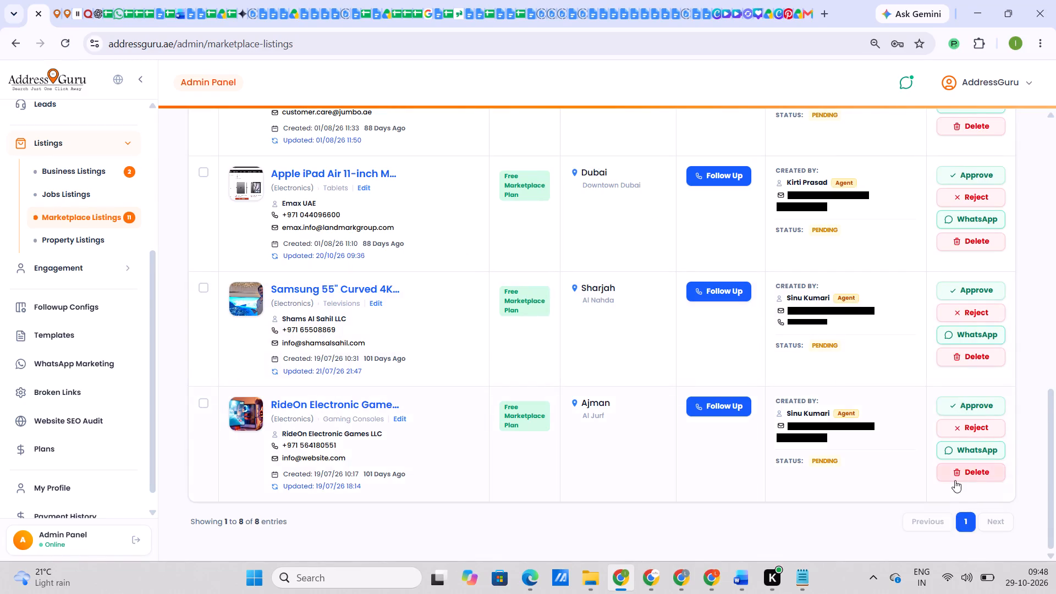
left_click(574, 360)
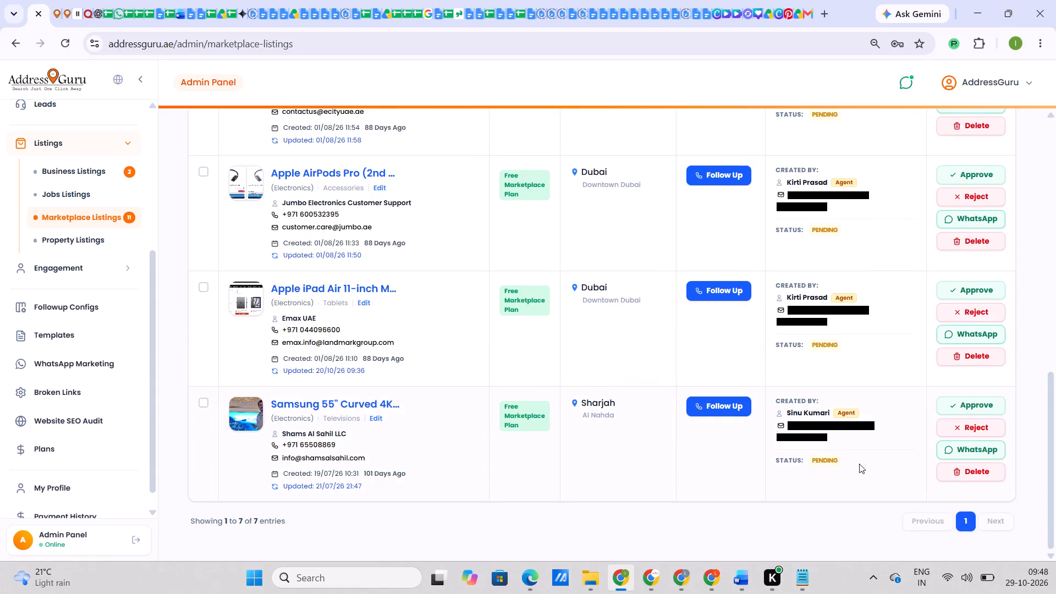
Delete the pending Samsung 55" Curved 4K, Apple iPad Air 11-inch, Apple AirPods Pro, HP Pavilion 15 and Sony PlayStation 5 Slim listings.
left_click(949, 468)
left_click(570, 356)
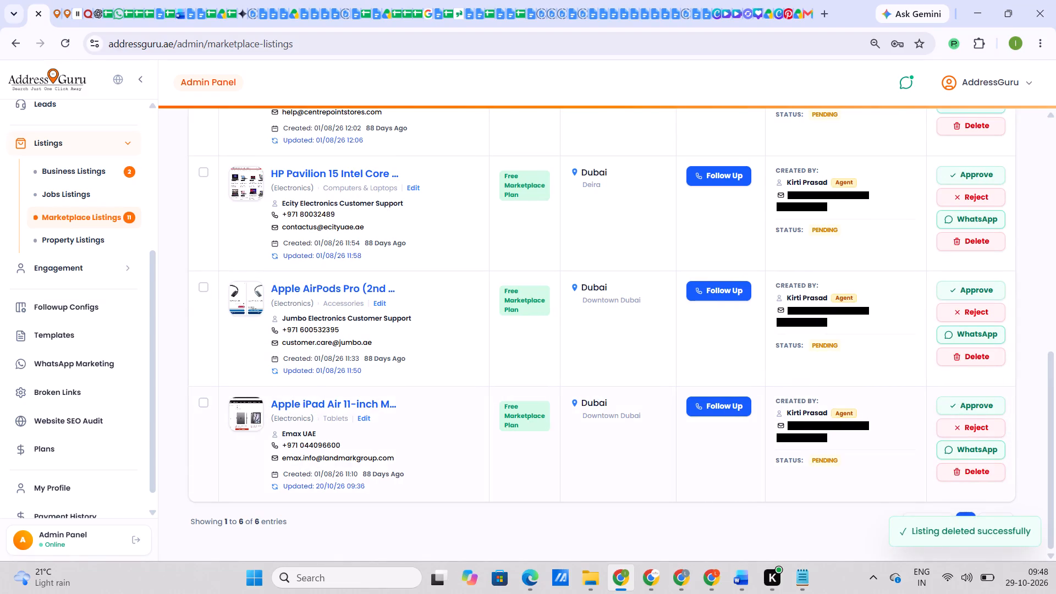
left_click(983, 477)
left_click(609, 366)
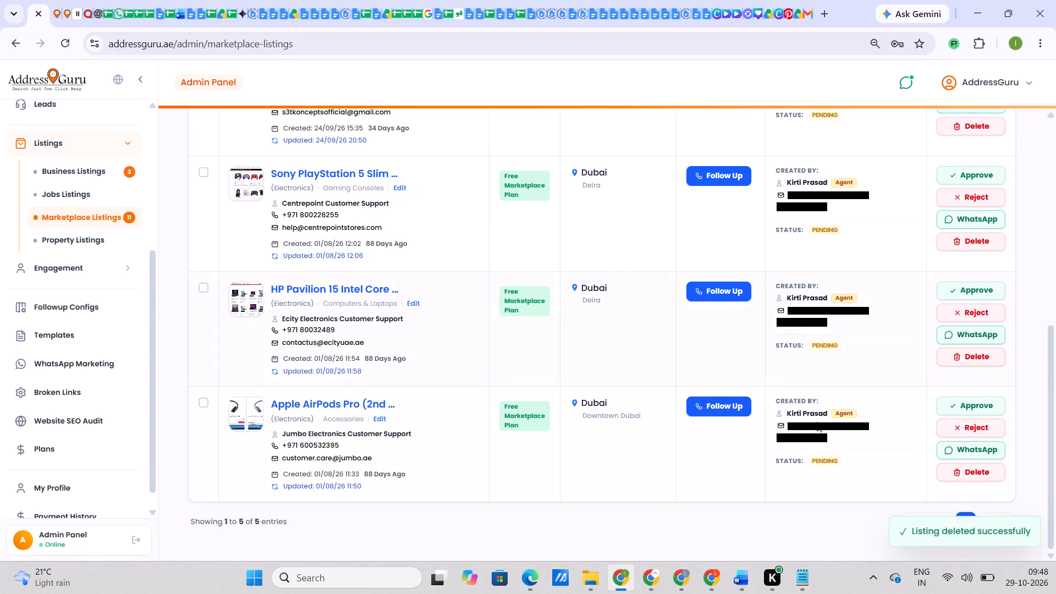
left_click(975, 472)
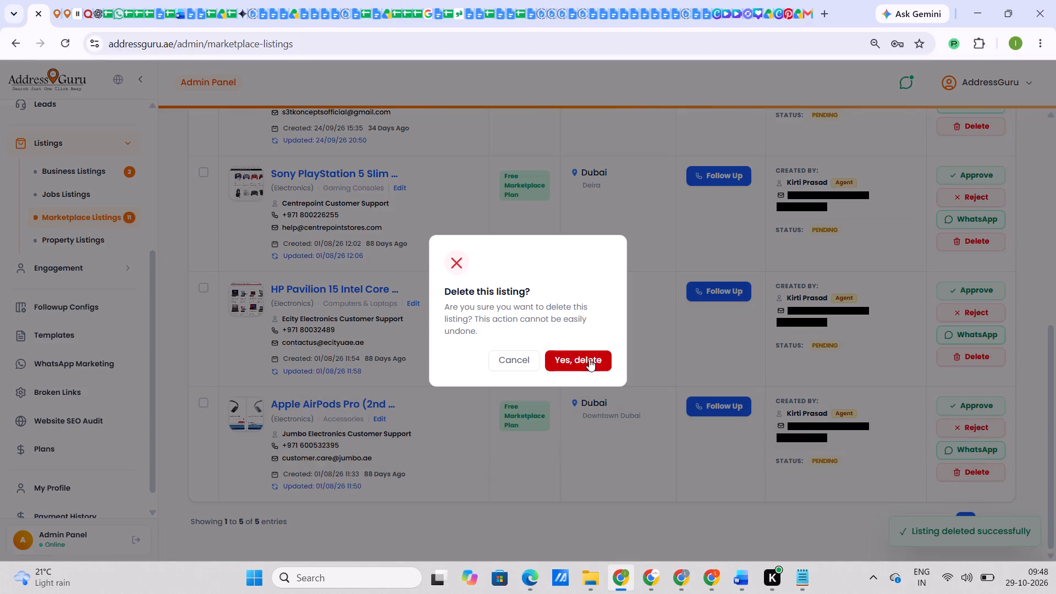
left_click(589, 359)
left_click(953, 469)
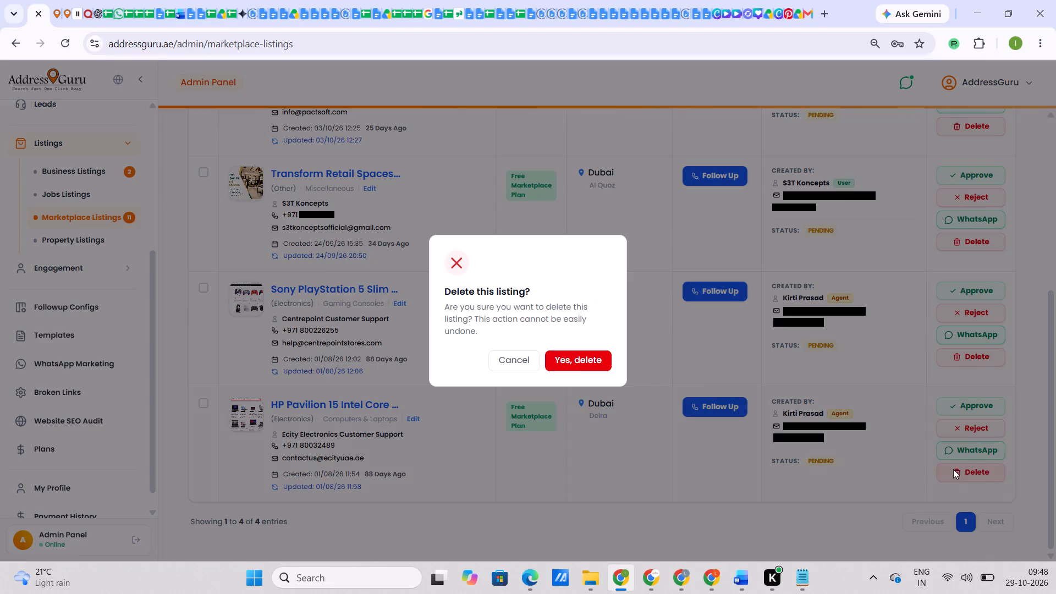
left_click(566, 366)
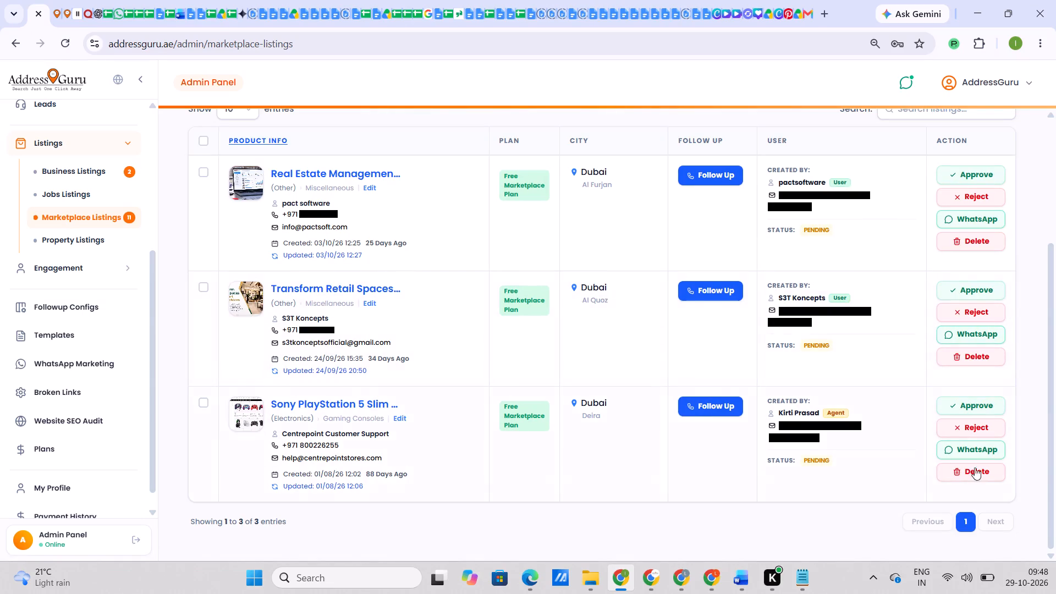
left_click(991, 468)
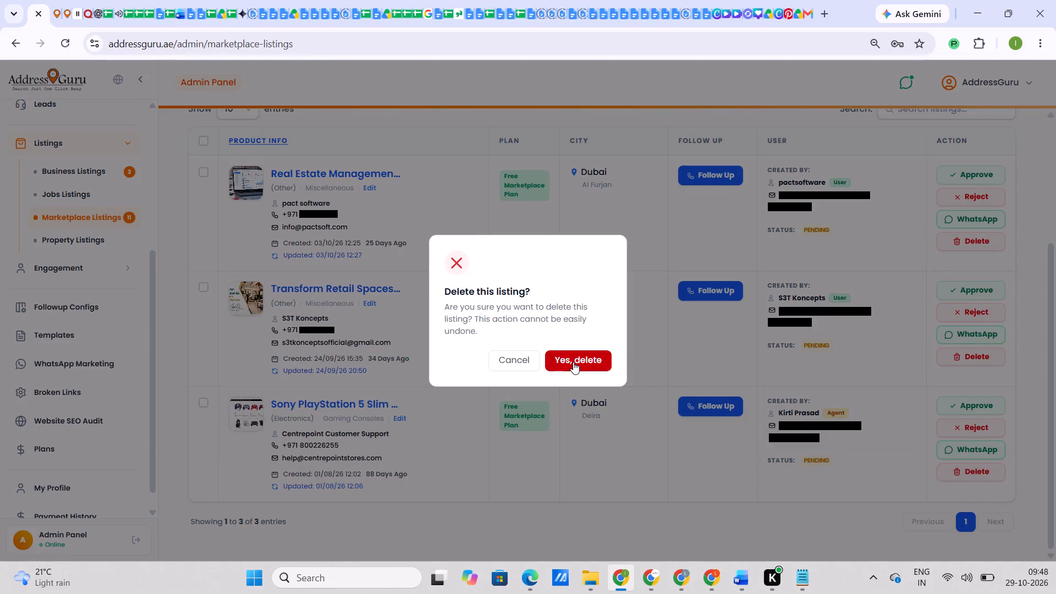
left_click(573, 362)
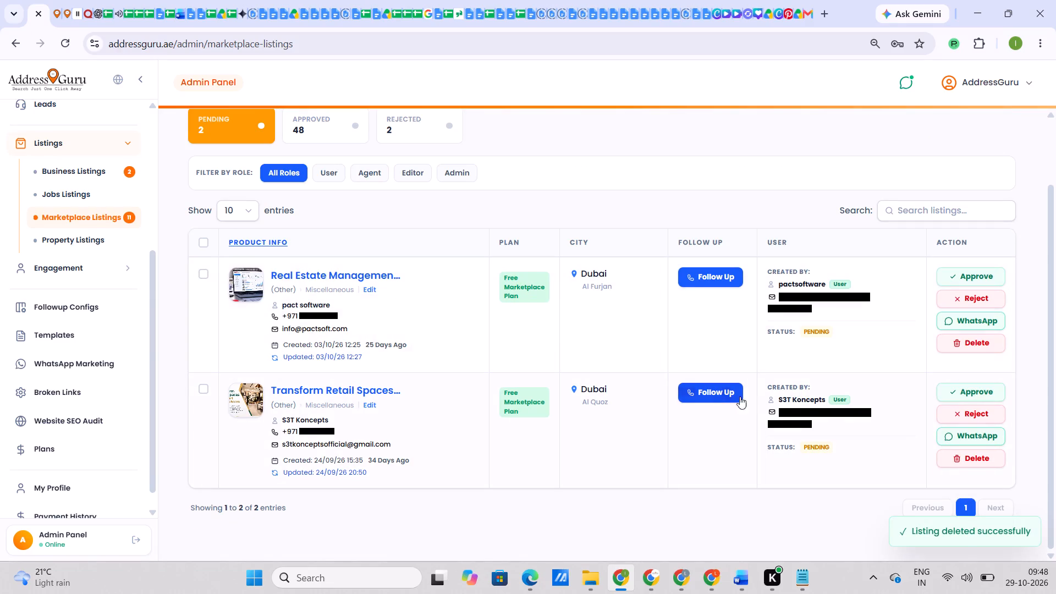
Reject the pending Transform Retail Spaces marketplace listing with the reason "Listing category is incorrect".
left_click(961, 410)
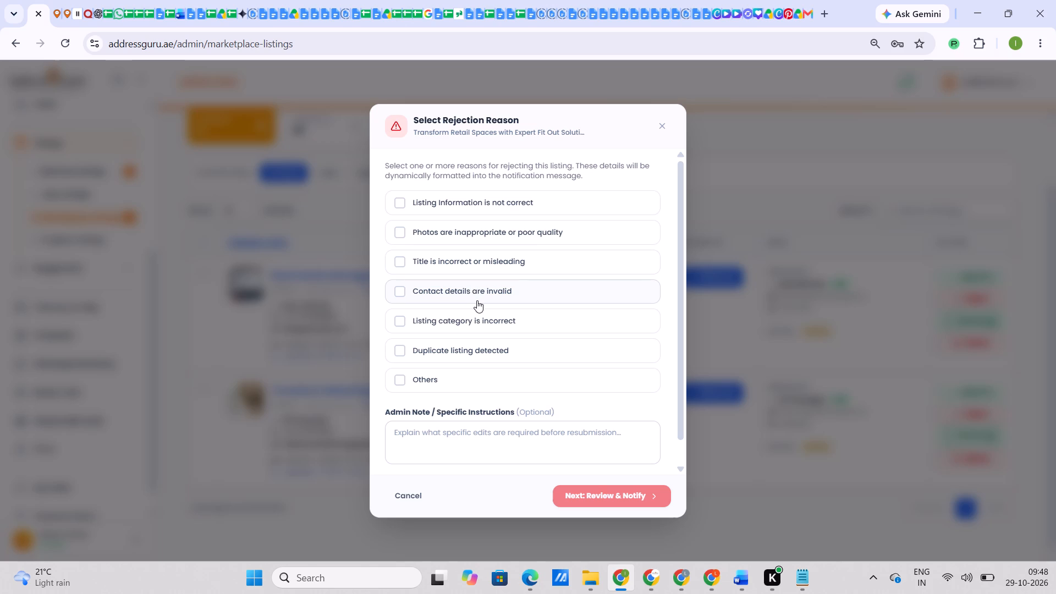
left_click(487, 328)
left_click(611, 494)
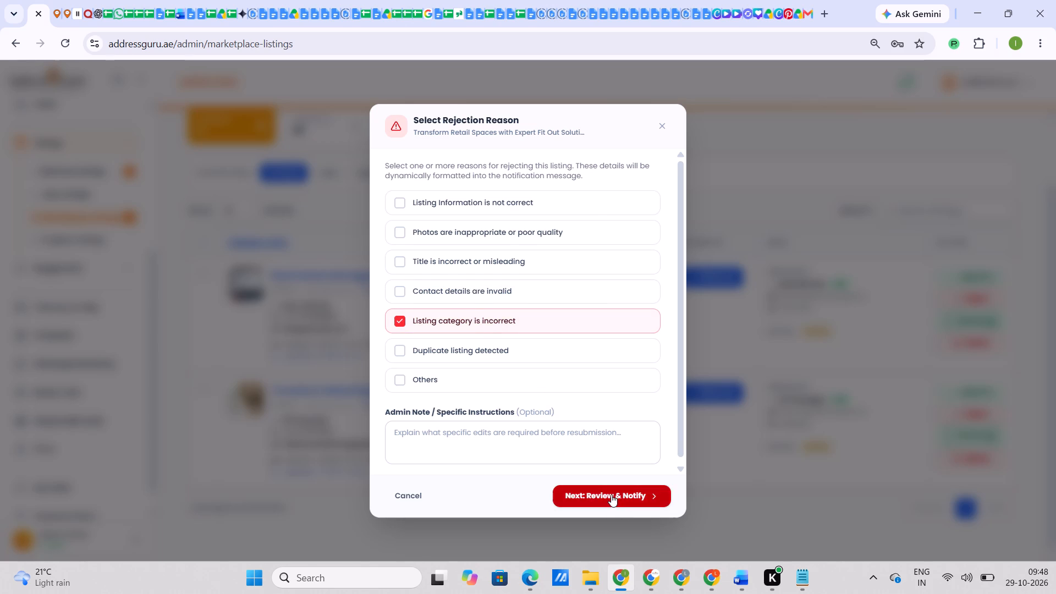
left_click(708, 524)
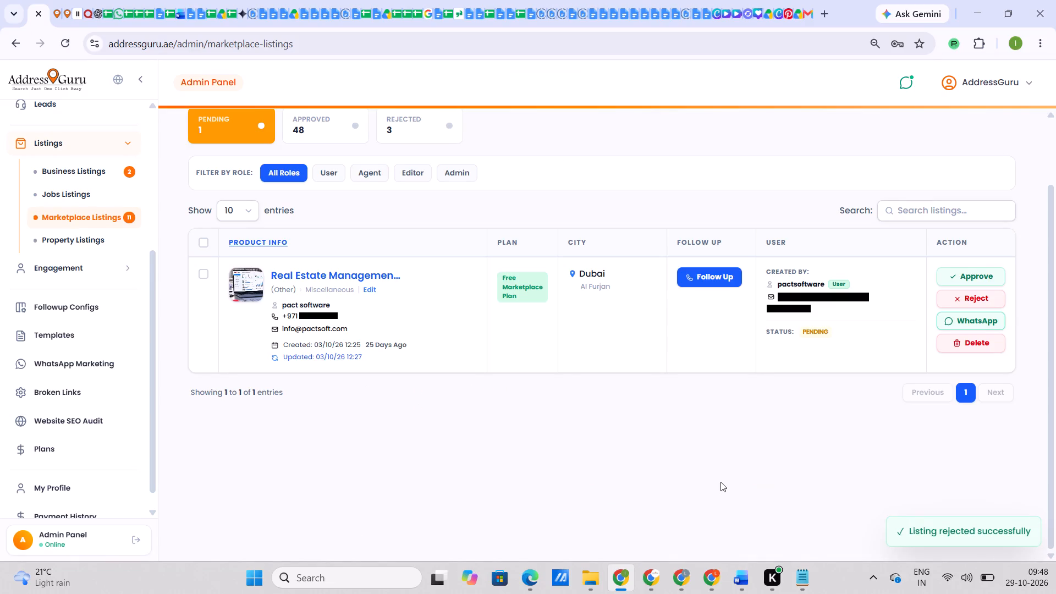
Reject the pending Real Estate Management Software marketplace listing with the reason "Listing category is incorrect".
left_click(978, 293)
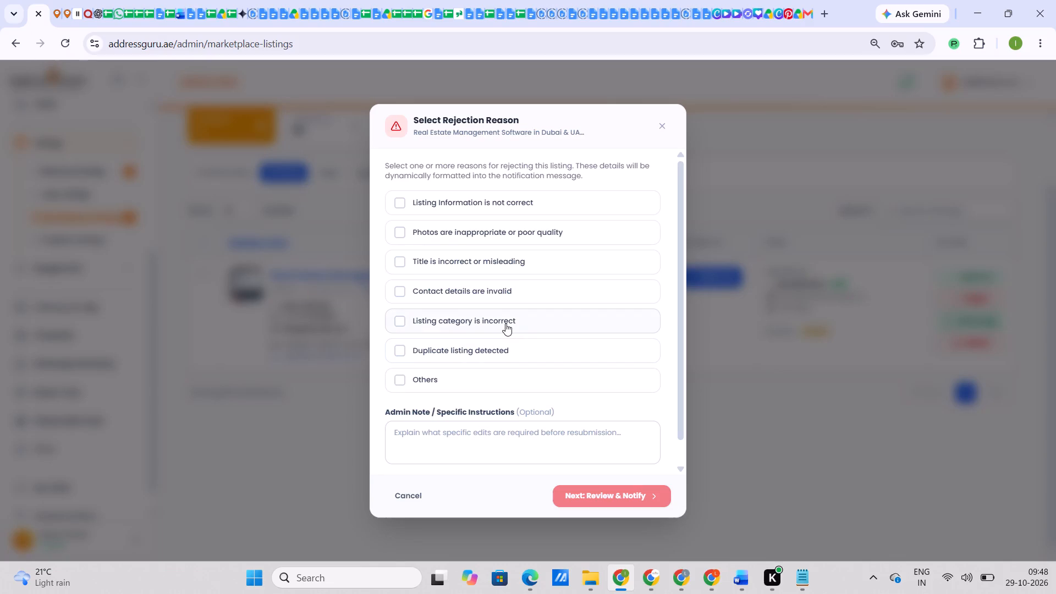
left_click(505, 323)
left_click(624, 504)
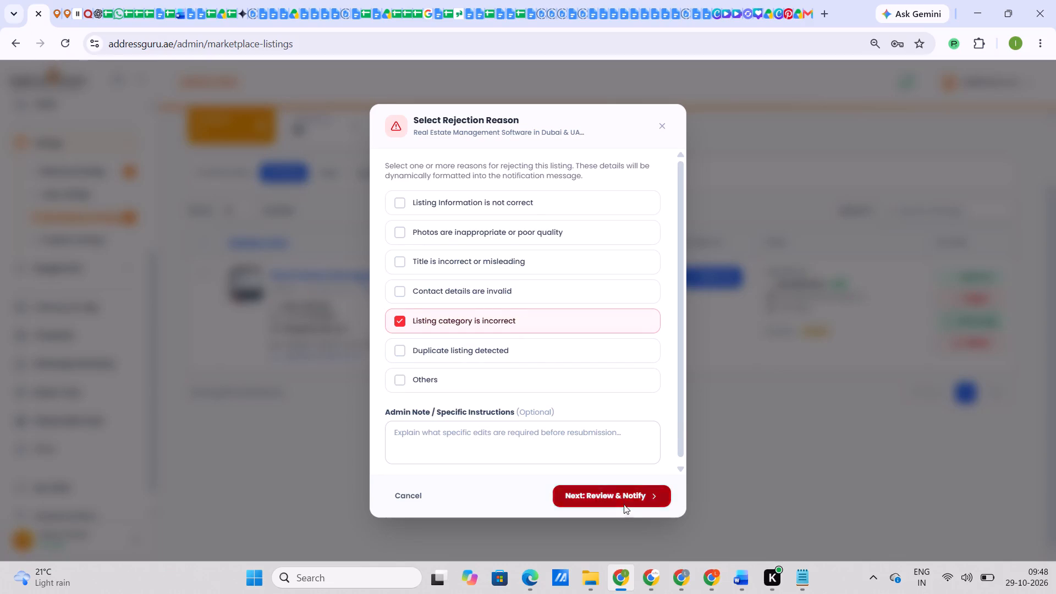
left_click(713, 524)
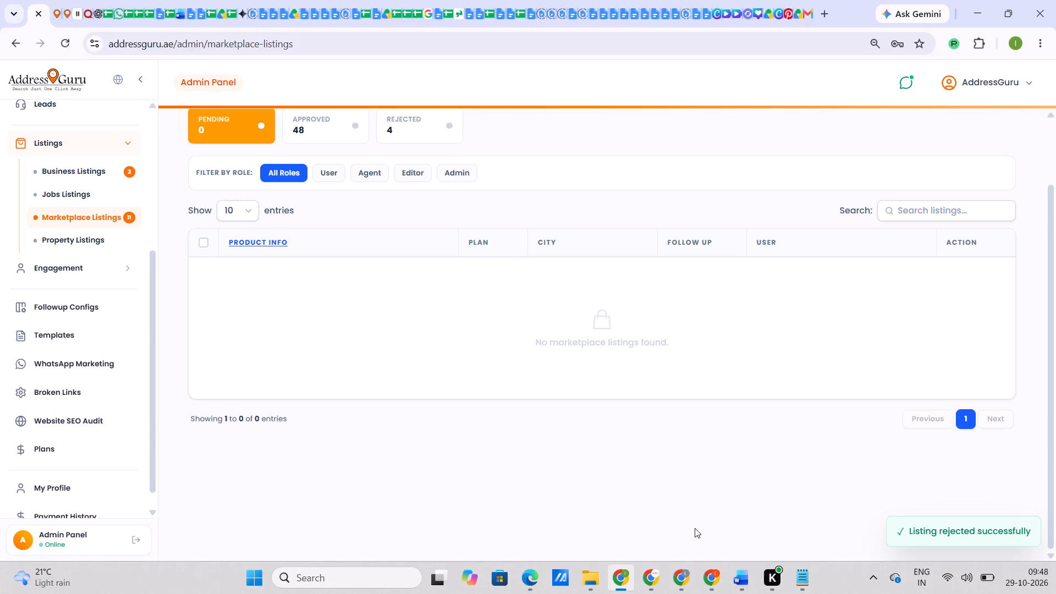
Reload the marketplace listings and check the approved listings and the rejected listings.
scroll(588, 421, "up", 3)
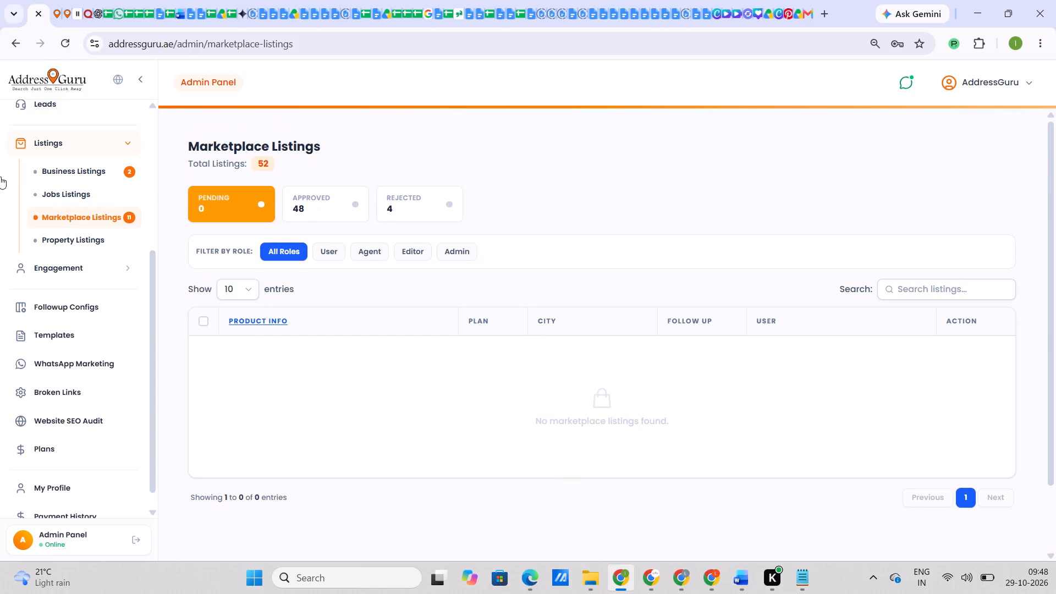
left_click(63, 46)
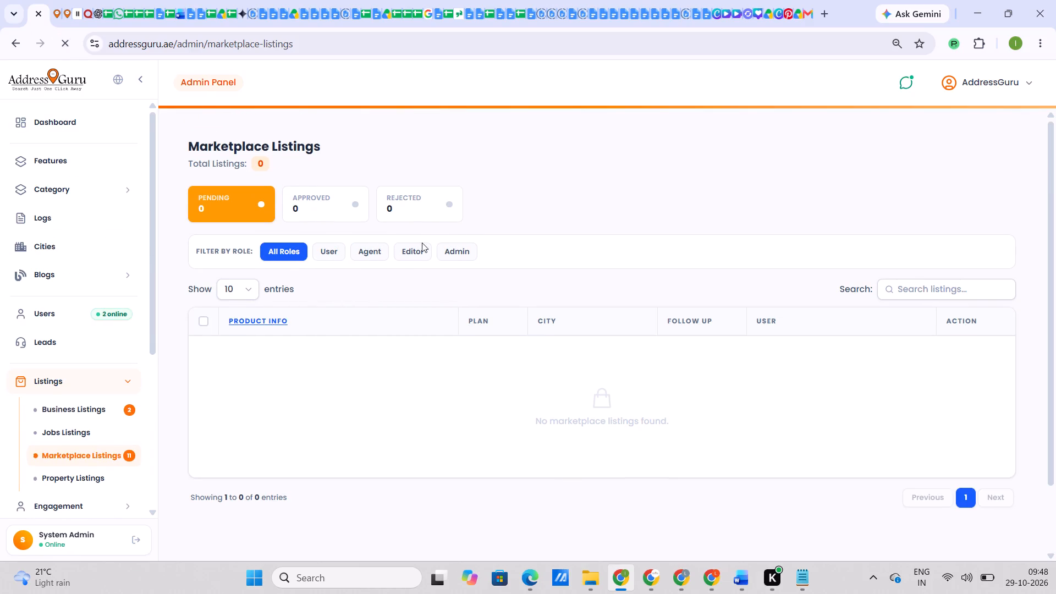
left_click(316, 207)
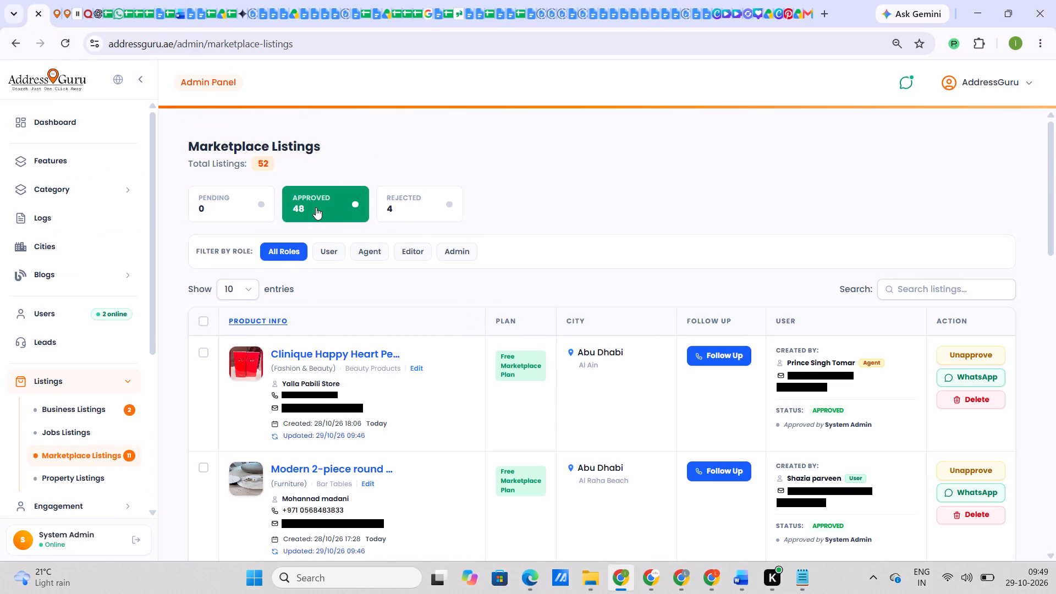
scroll(597, 295, "up", 1)
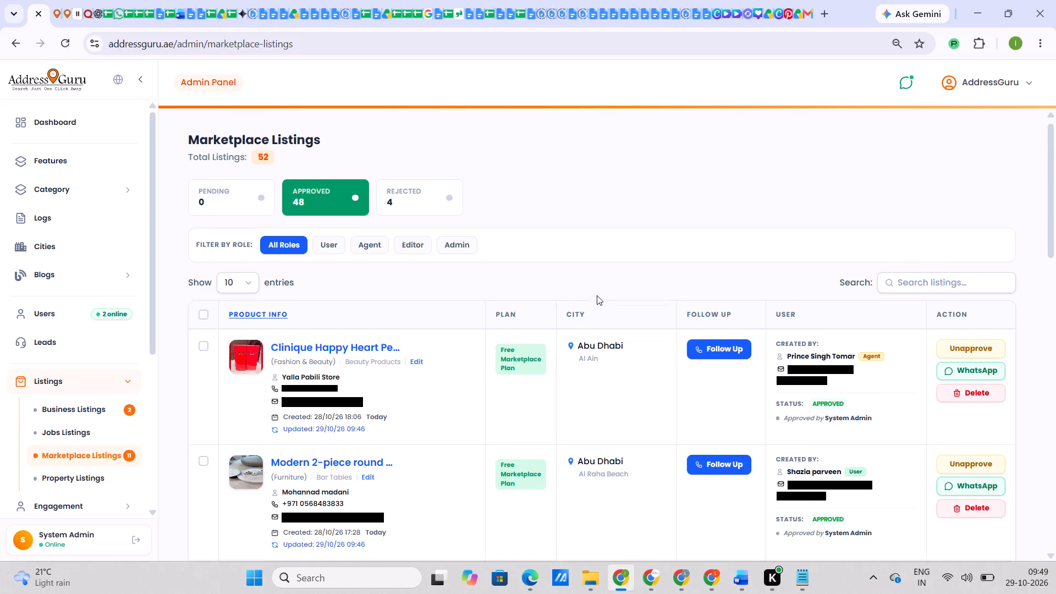
scroll(597, 295, "up", 2)
left_click(434, 207)
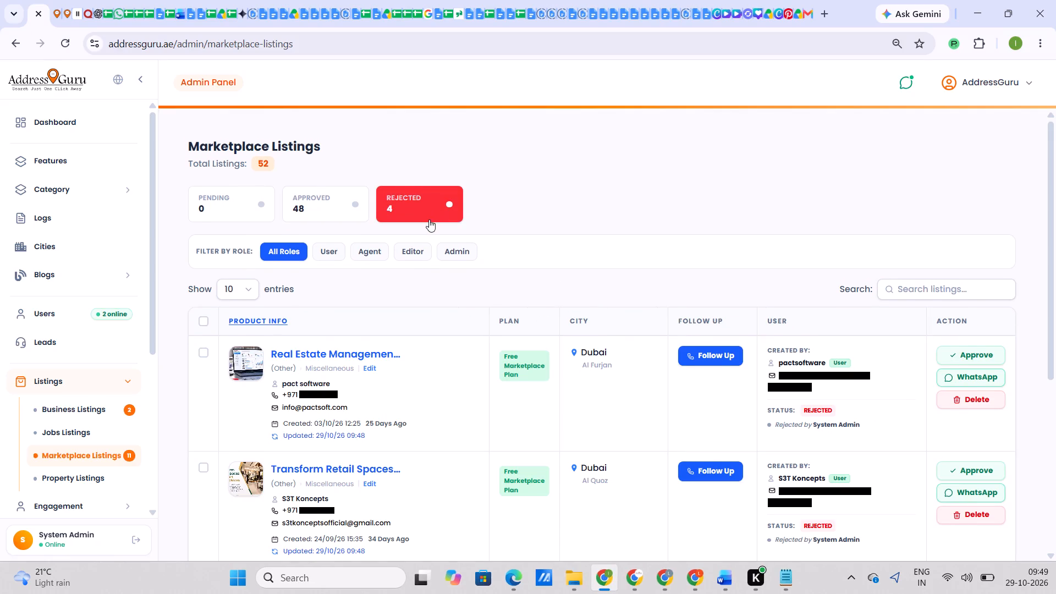
Delete the 50 Inch 4K UHD Smart television listing from the rejected marketplace listings.
scroll(428, 222, "down", 5)
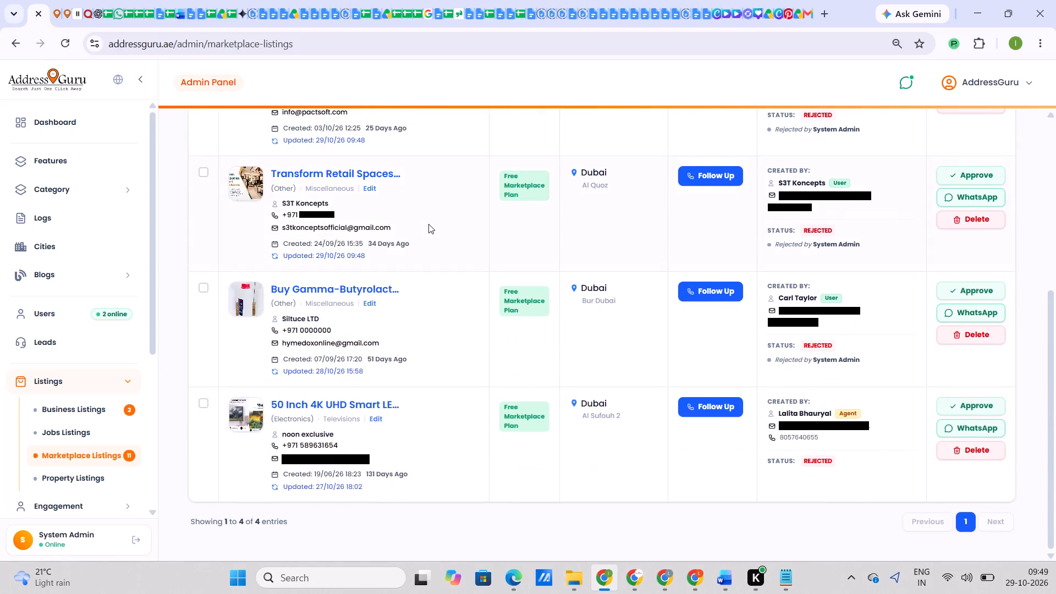
left_click(991, 450)
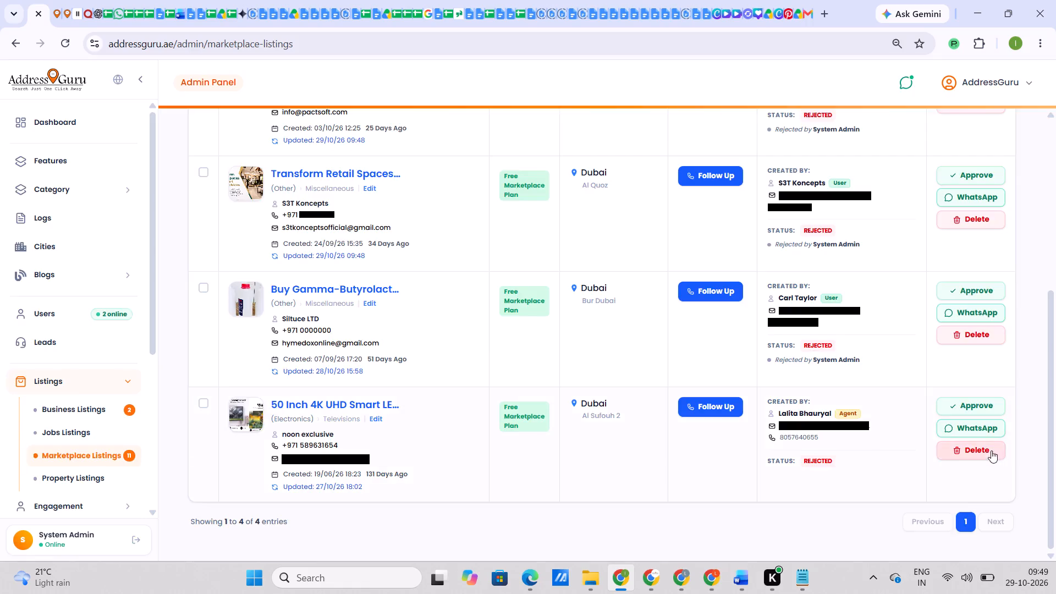
left_click(586, 361)
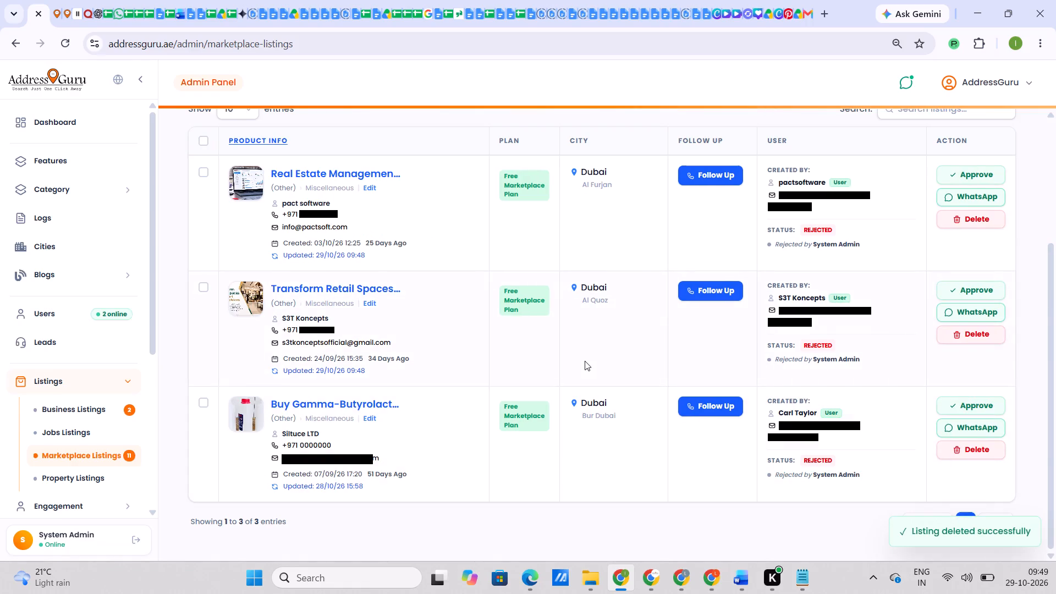
Check which marketplace listings are pending.
scroll(584, 361, "up", 3)
left_click(215, 207)
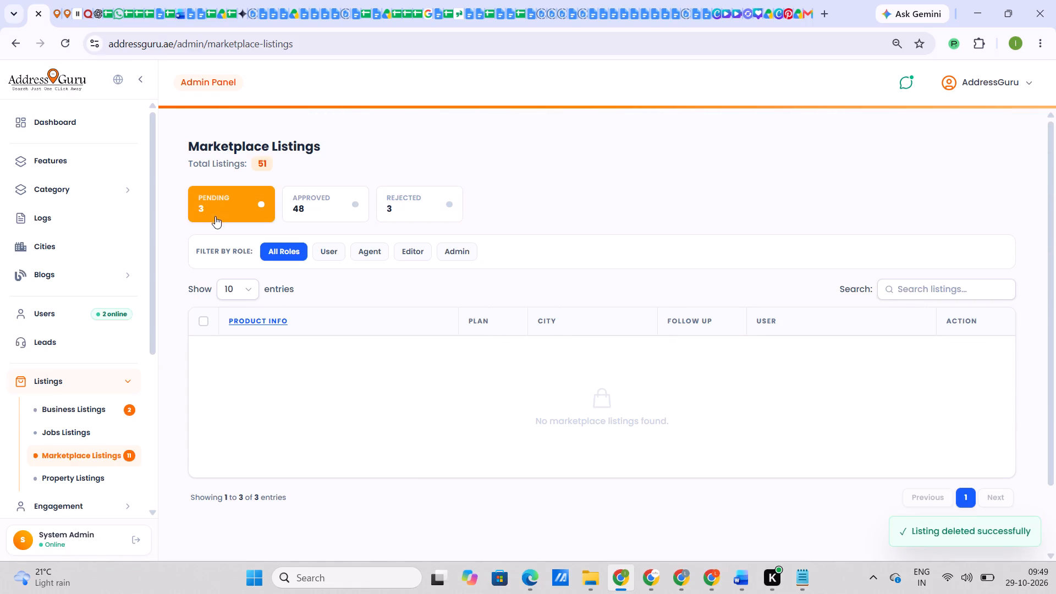
Examine the first page of pending business listings, checking each company's category, contact details, plan and creator.
left_click(120, 415)
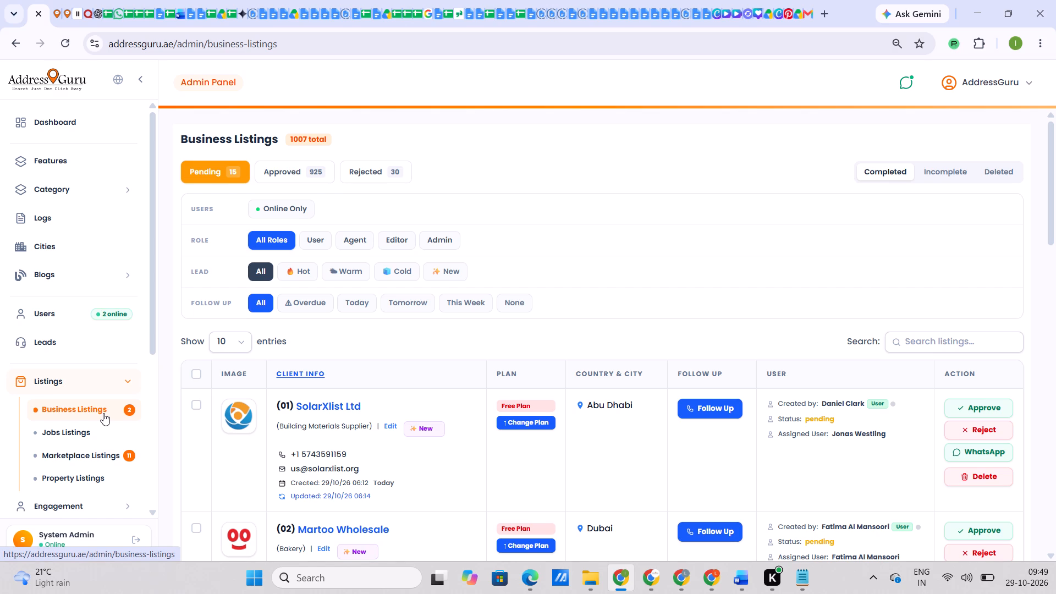
scroll(478, 454, "down", 1)
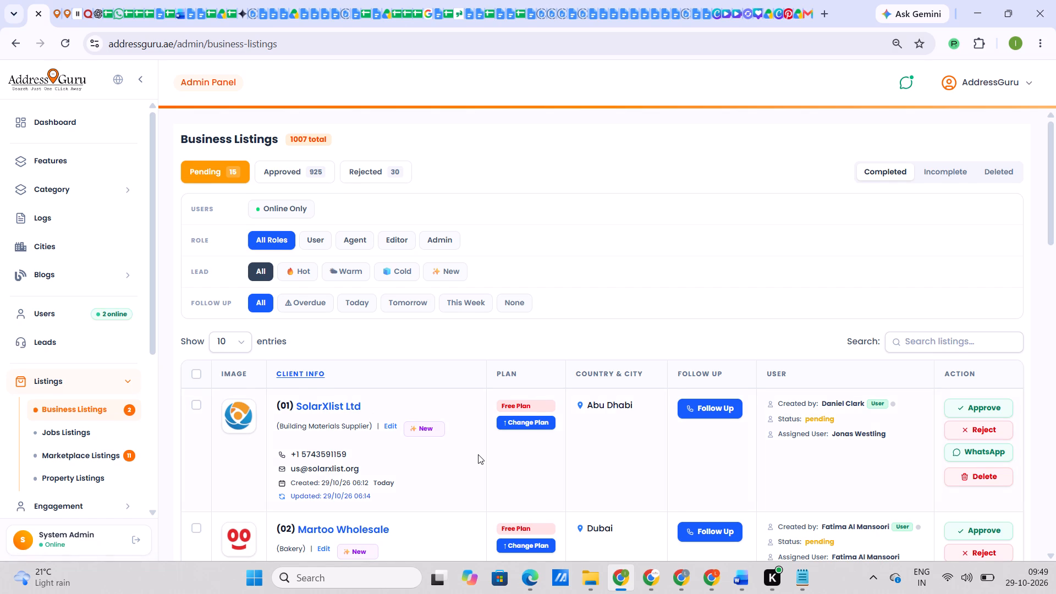
scroll(478, 454, "down", 3)
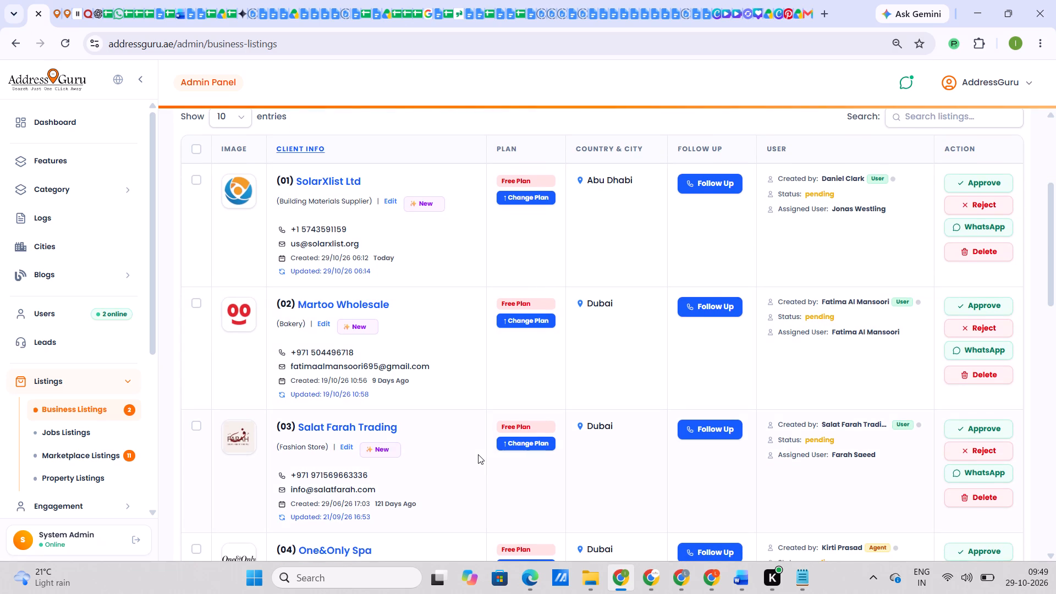
scroll(478, 454, "down", 1)
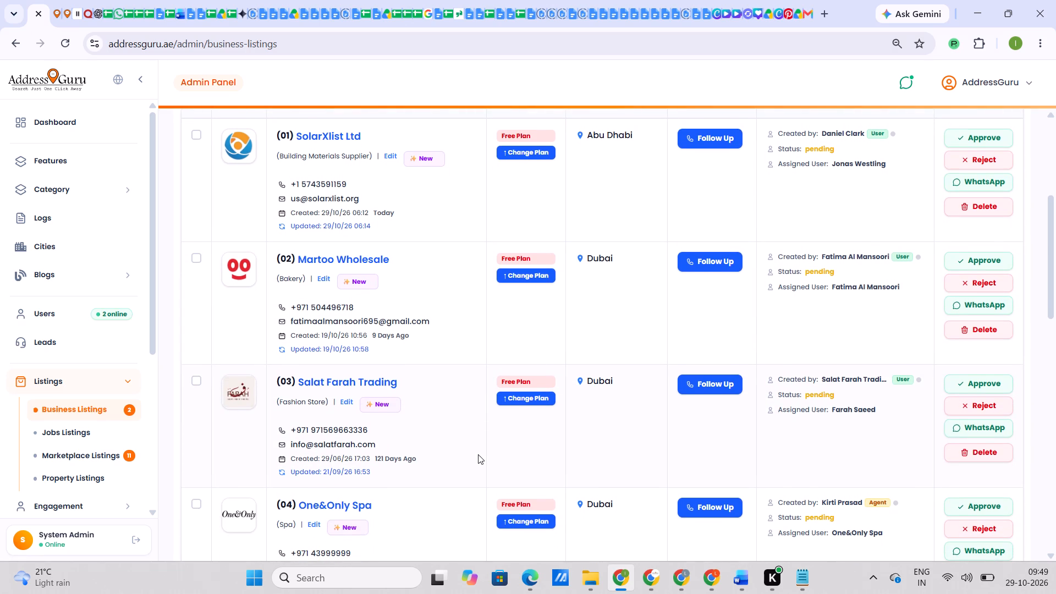
scroll(478, 454, "down", 3)
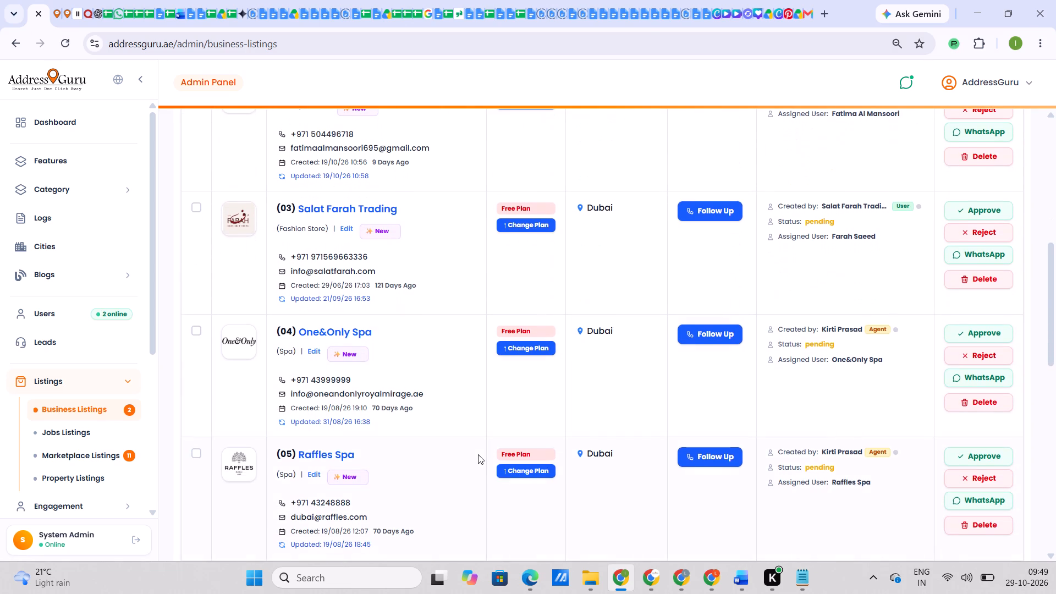
scroll(478, 454, "down", 2)
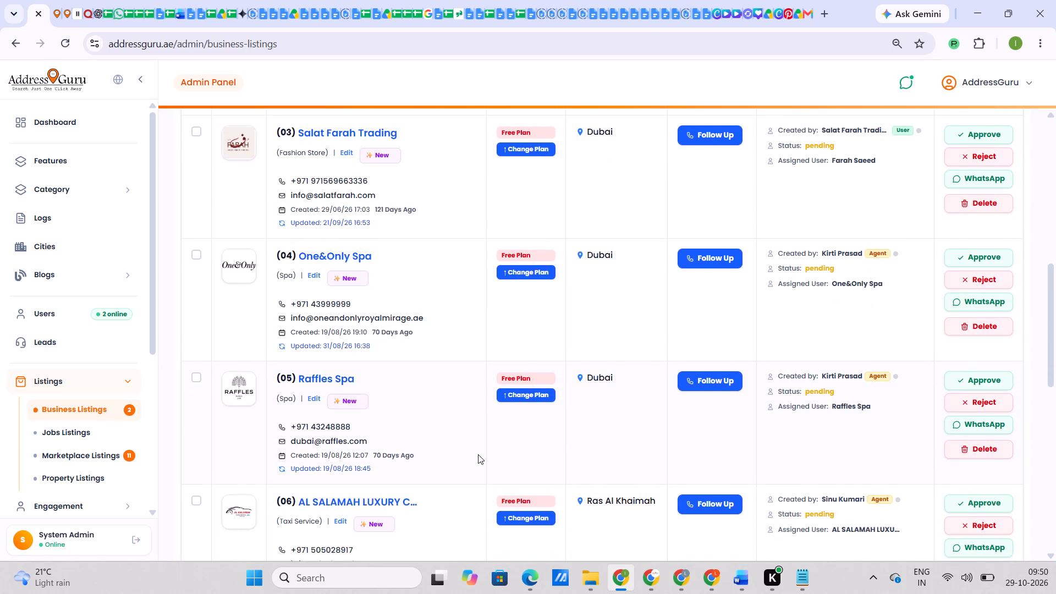
scroll(478, 454, "down", 1)
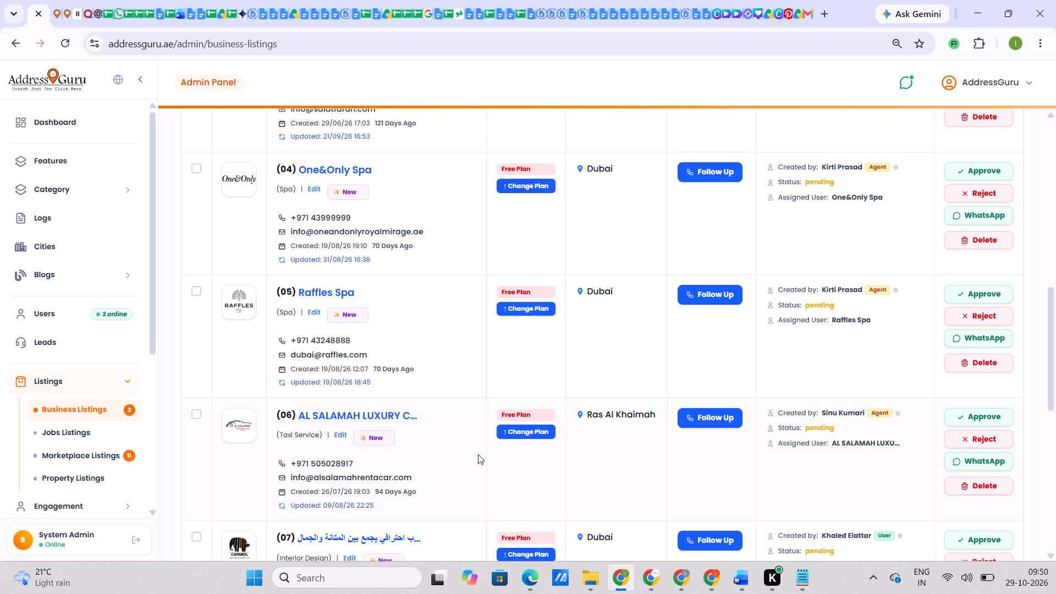
scroll(478, 454, "down", 1)
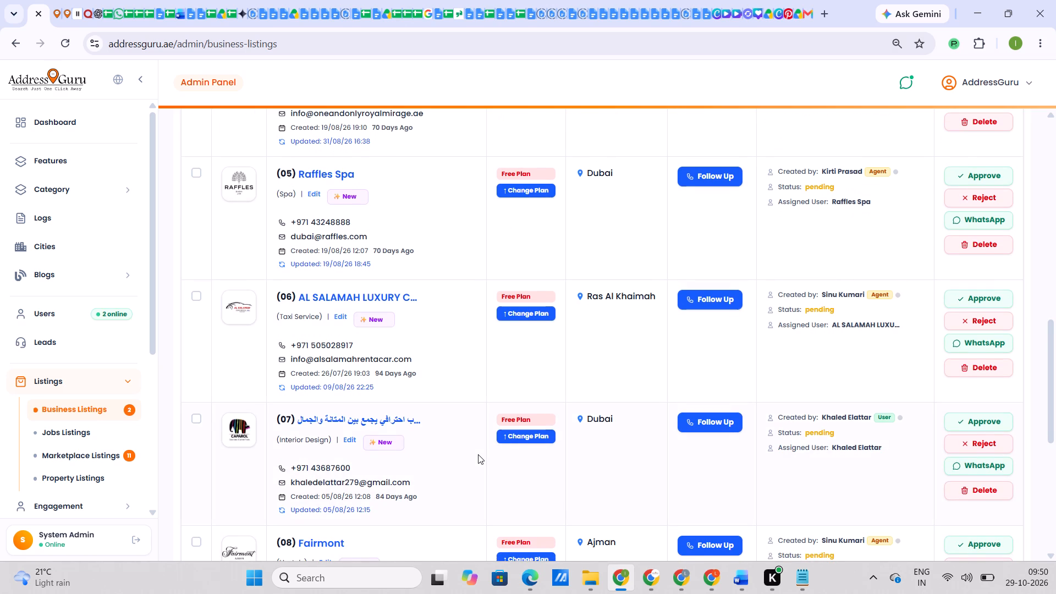
scroll(478, 454, "down", 1)
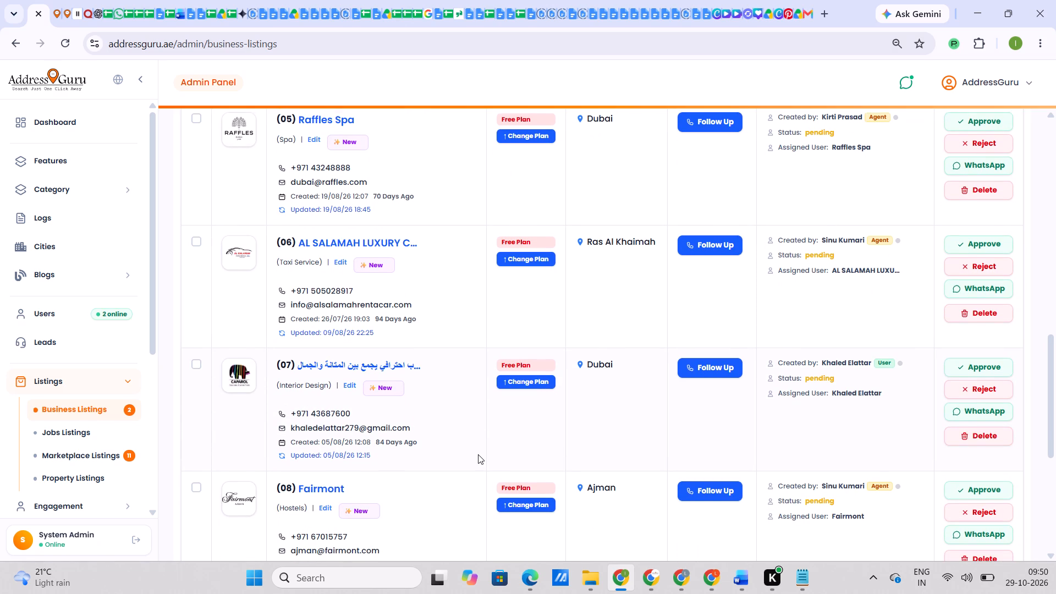
scroll(478, 454, "down", 2)
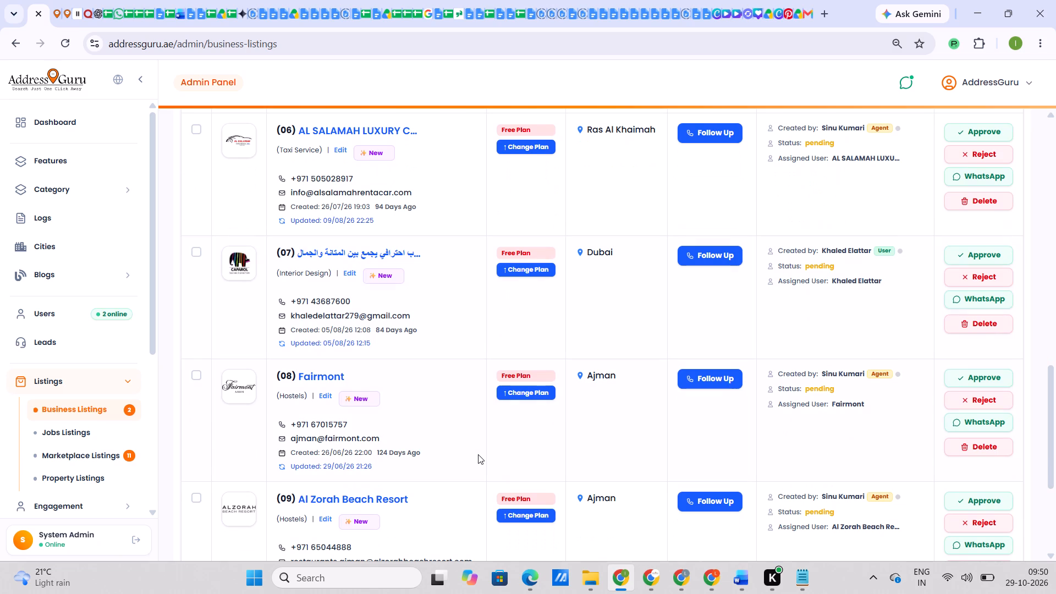
scroll(478, 454, "down", 1)
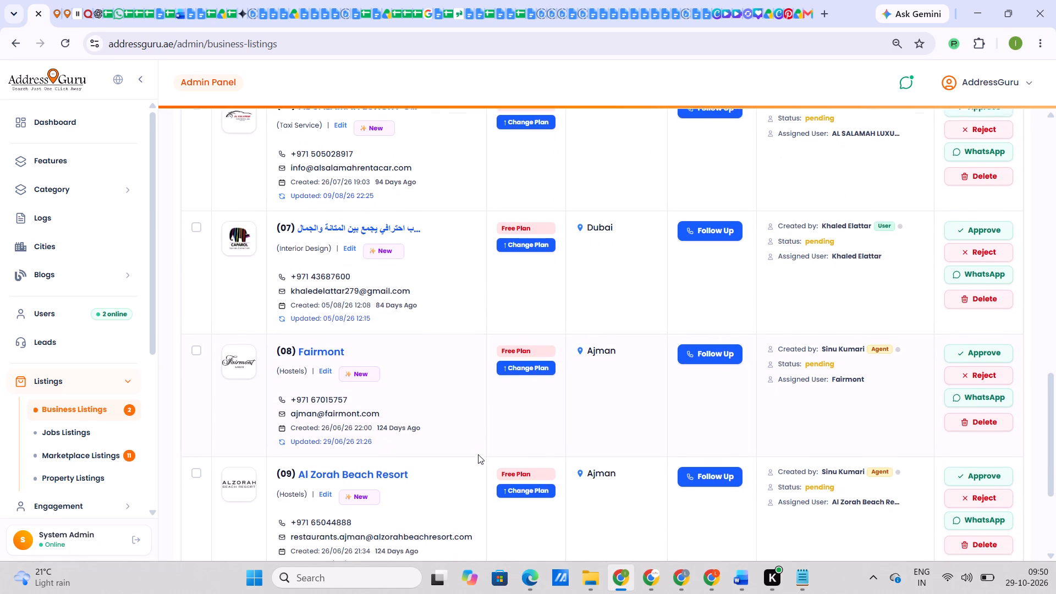
scroll(478, 454, "down", 1)
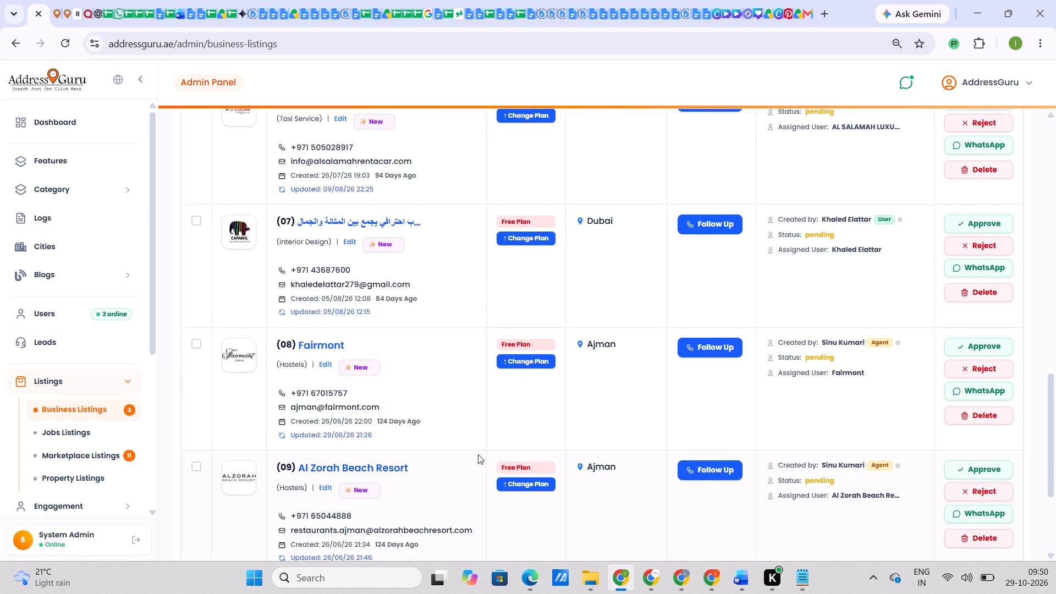
scroll(478, 454, "down", 4)
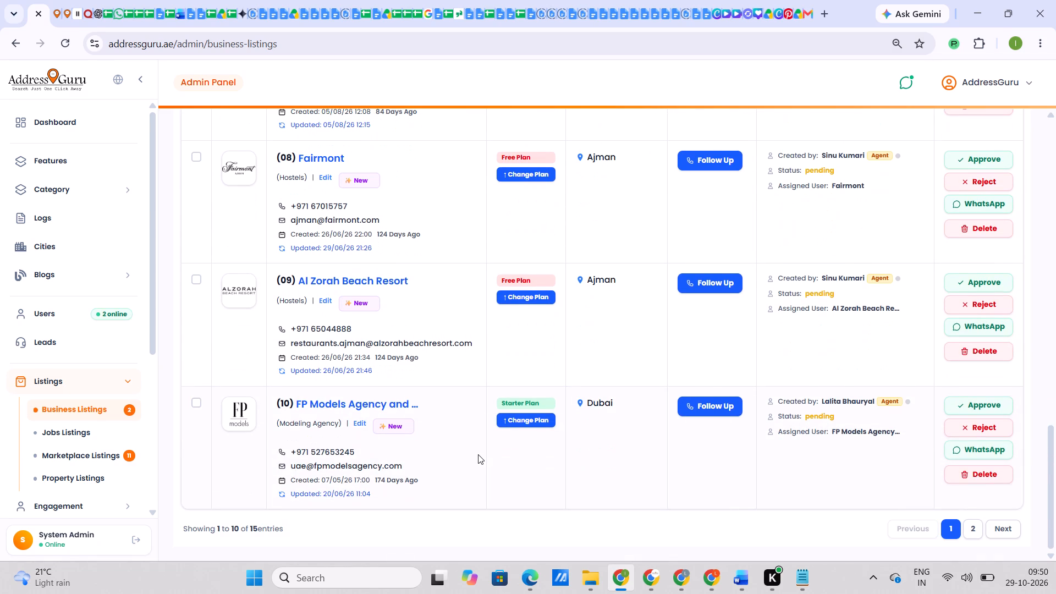
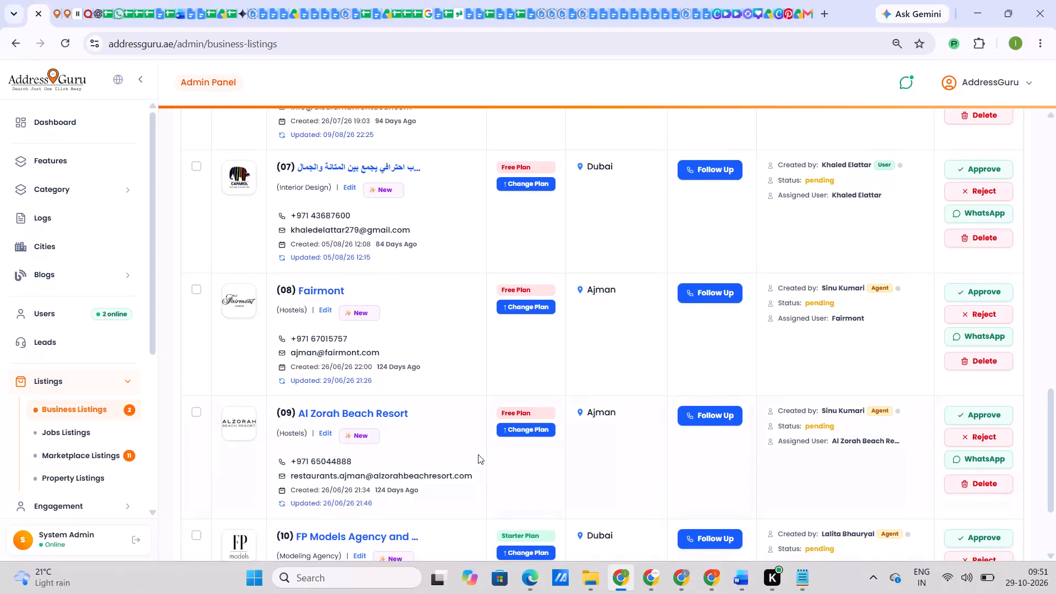
Open the list of registered users to check the most recent users and their activity.
scroll(478, 454, "up", 11)
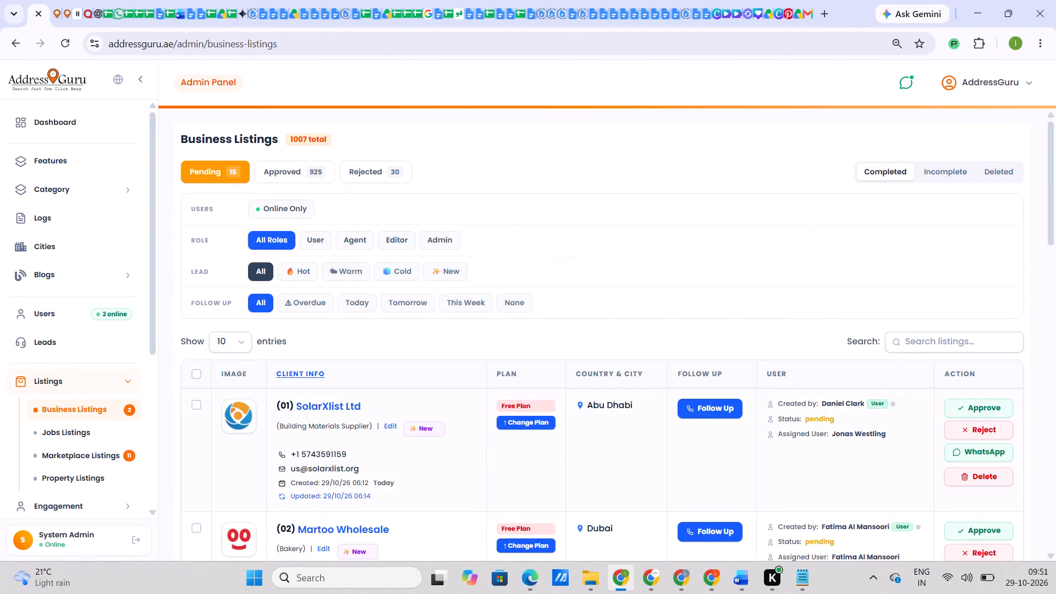
left_click(111, 316)
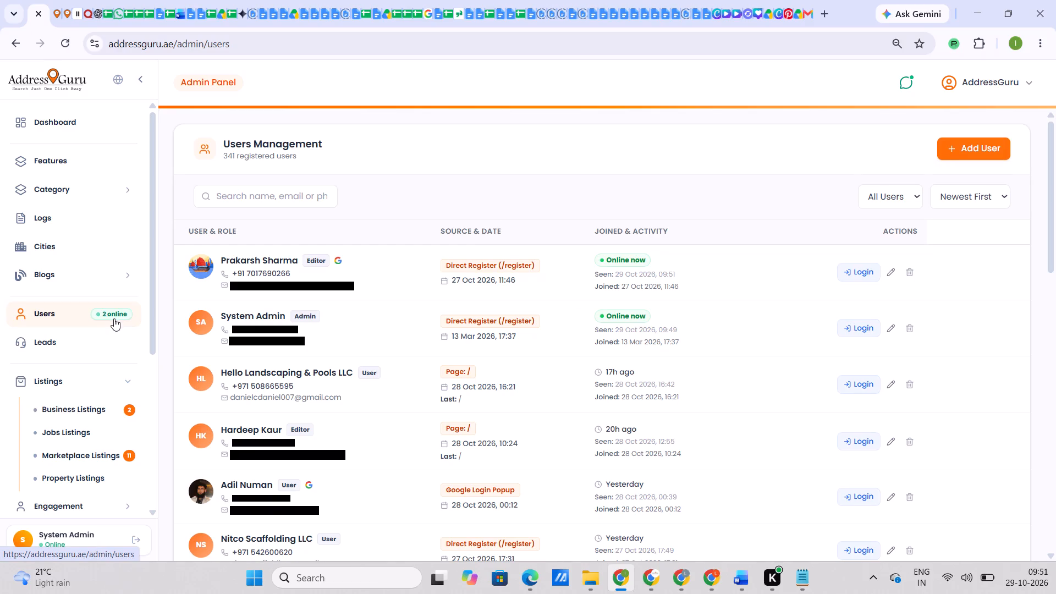
scroll(114, 318, "down", 1)
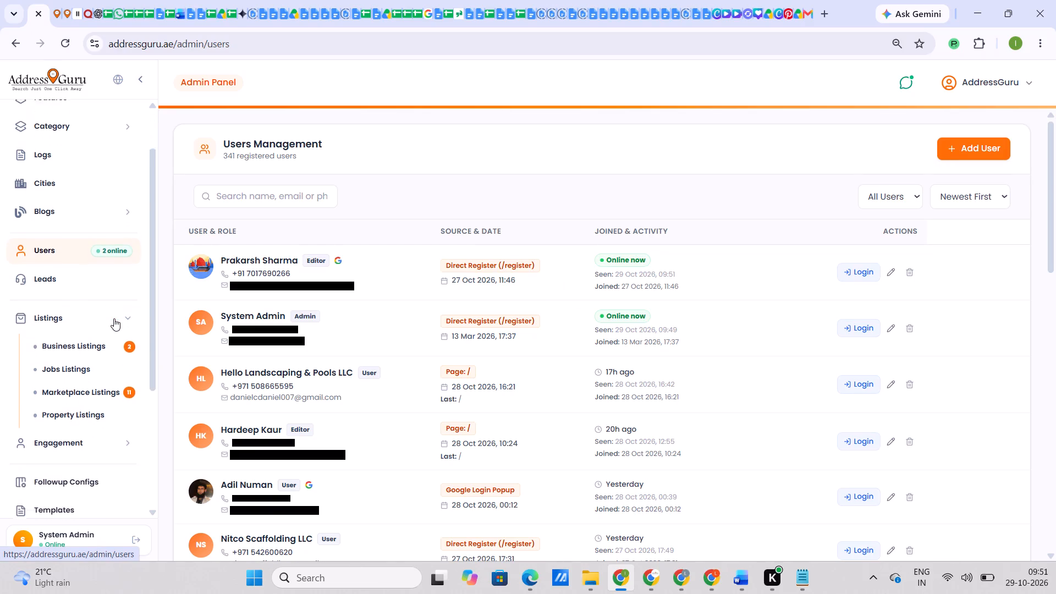
scroll(114, 318, "down", 3)
scroll(114, 318, "up", 5)
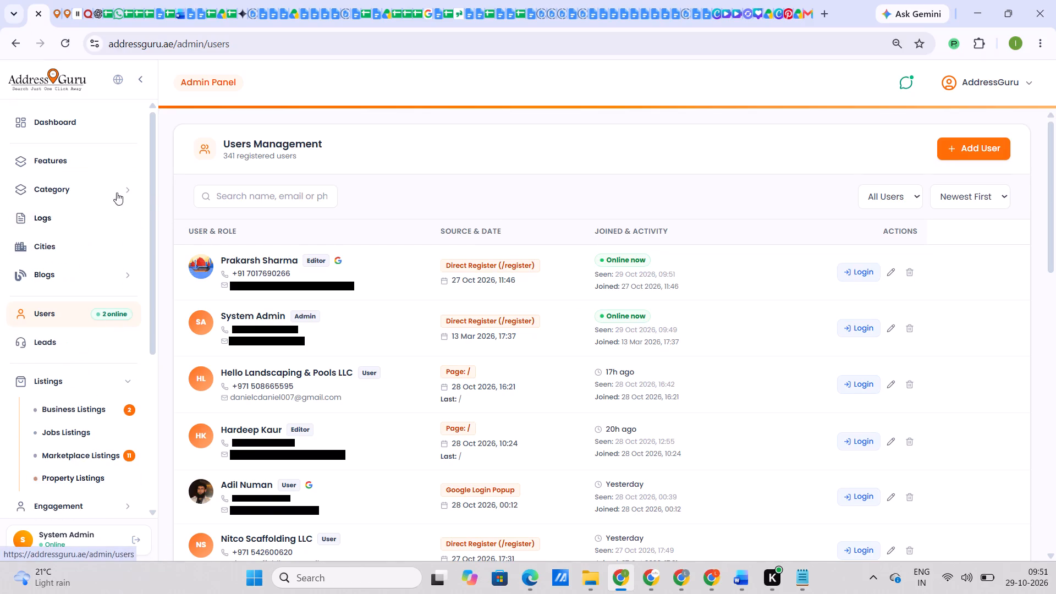
Search the category SEO content entries for "yog".
left_click(84, 188)
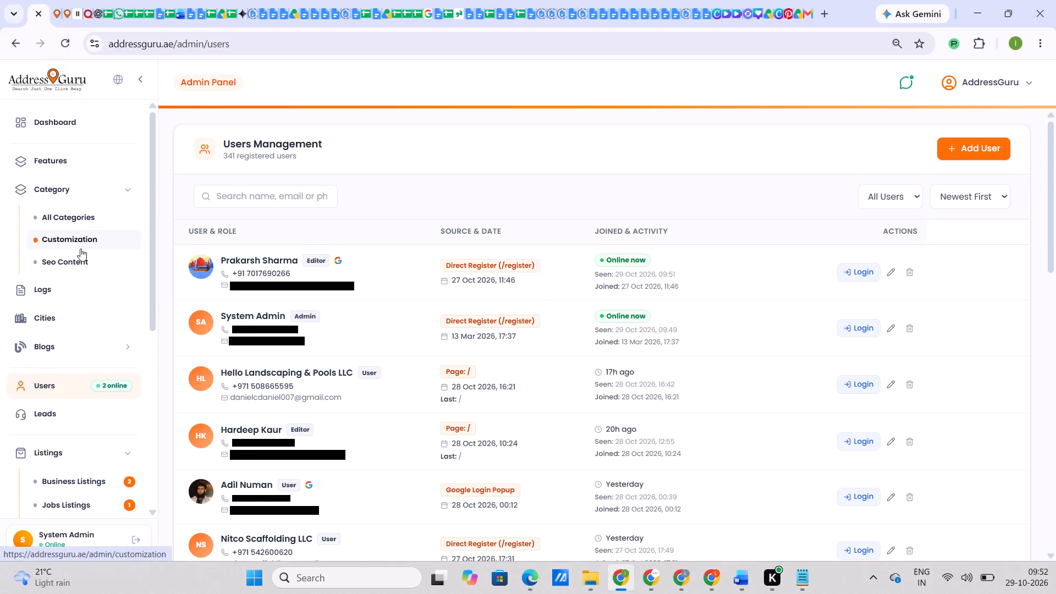
left_click(79, 252)
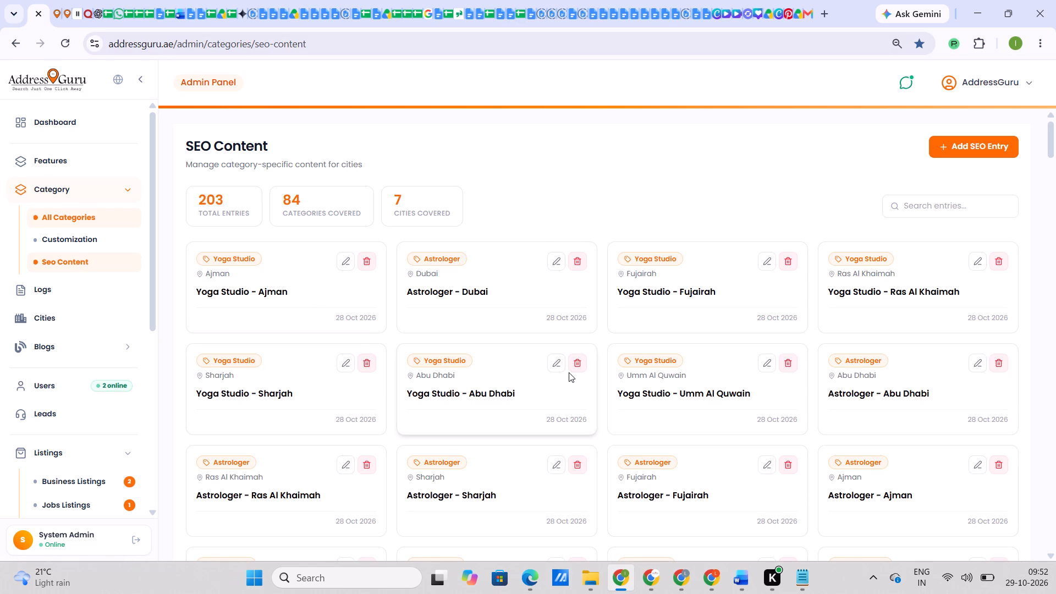
left_click(948, 202)
type("yog")
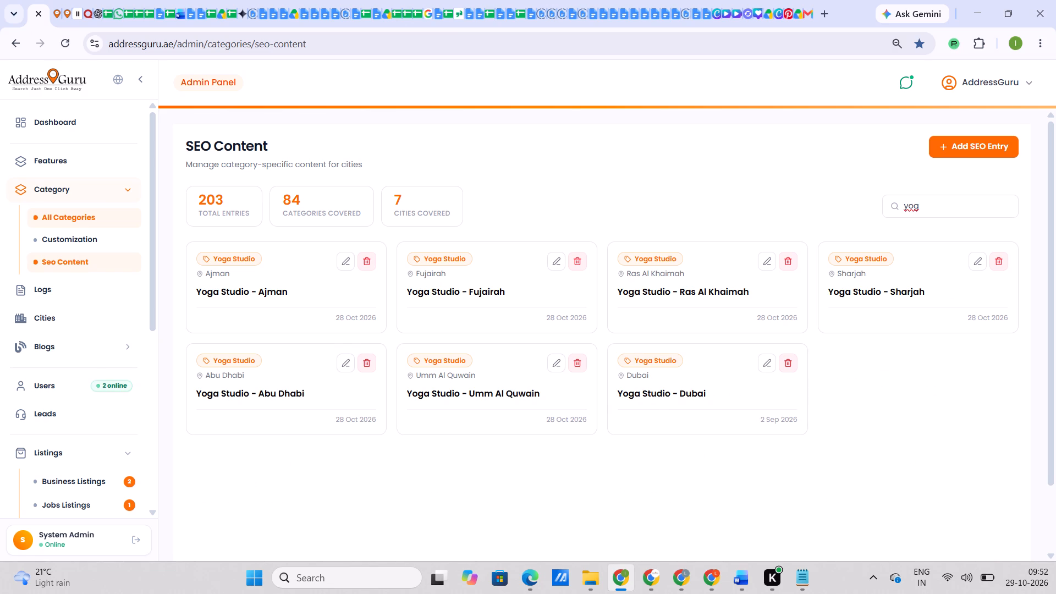
key("BackSpace")
key("Delete")
key("Delete")
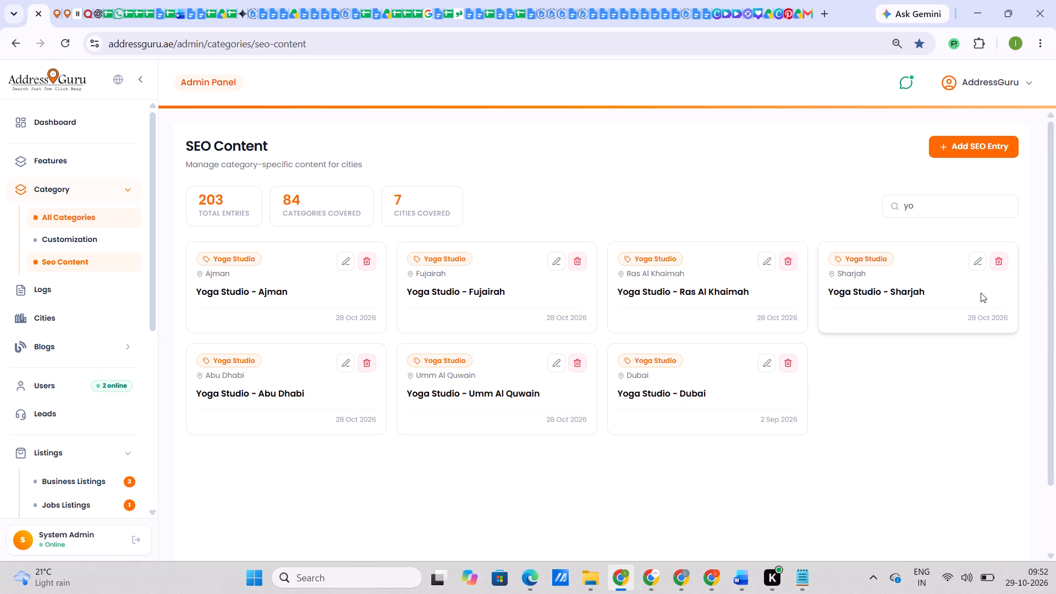
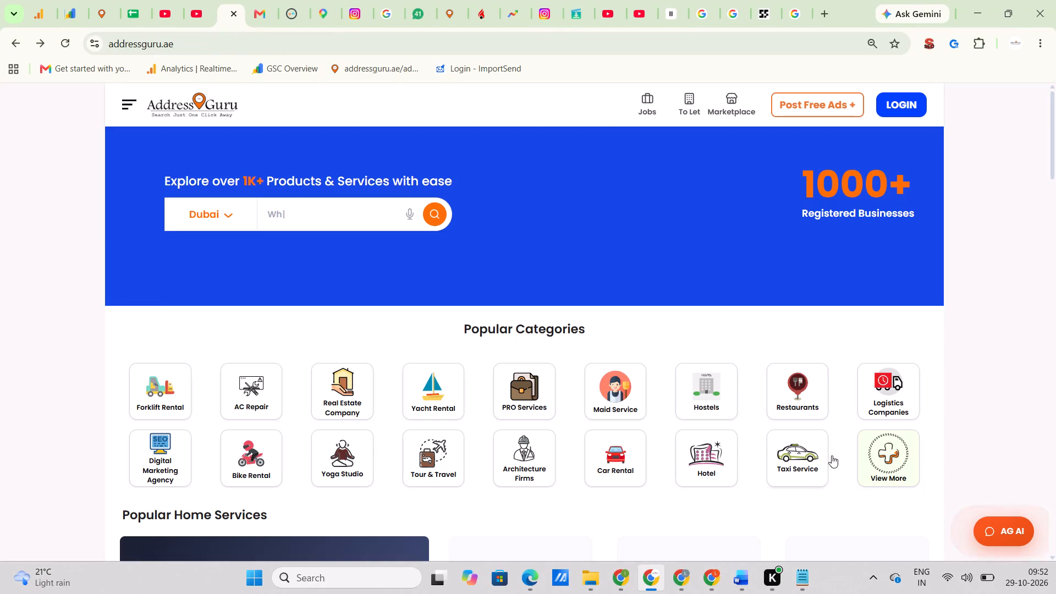
Open the public site's full category list for reference and search the admin SEO content entries for "archi".
left_click(875, 459)
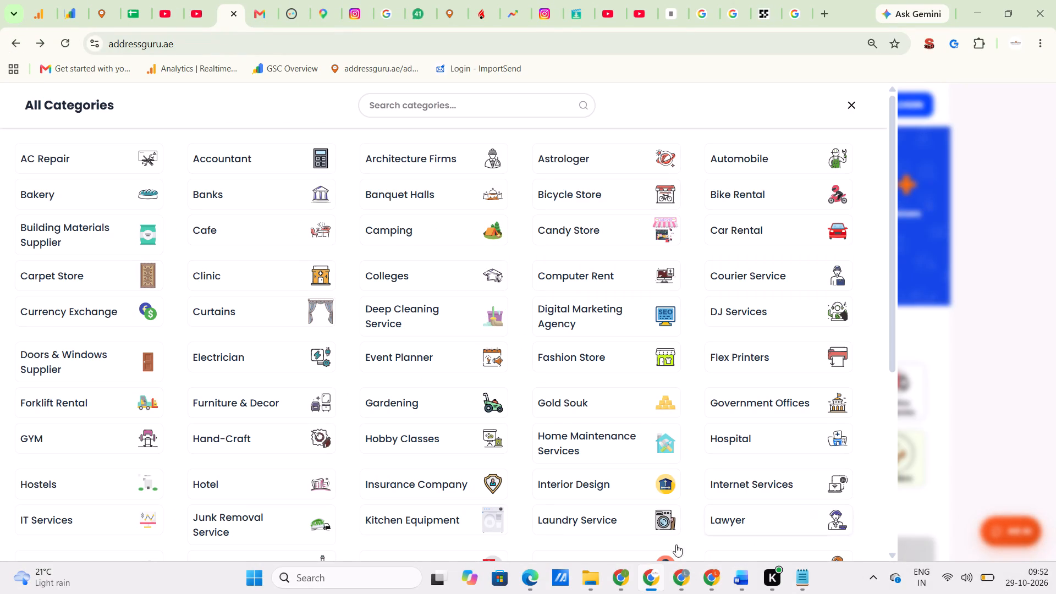
left_click(614, 578)
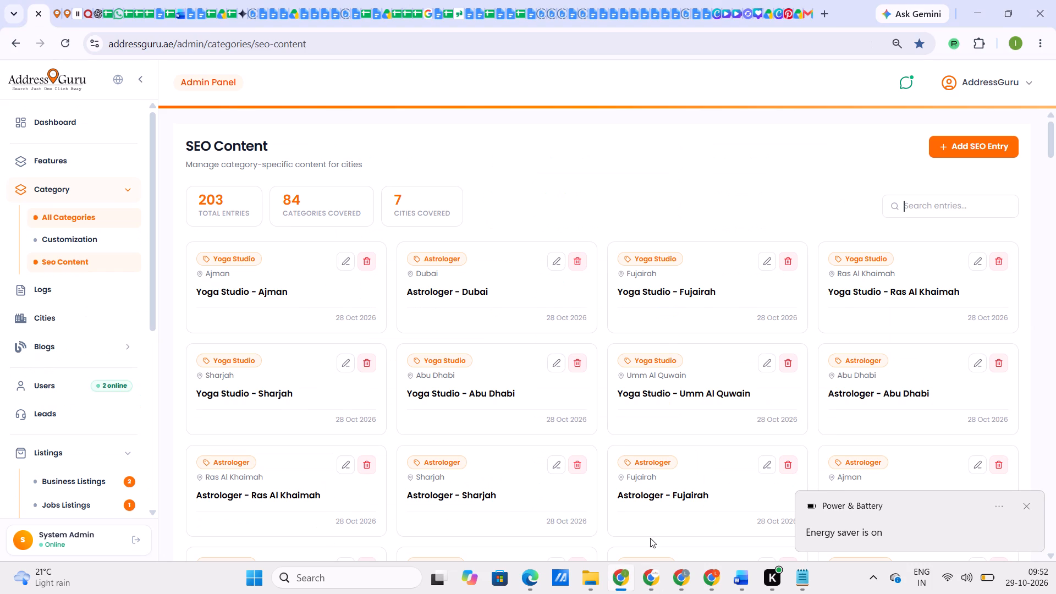
type("archi")
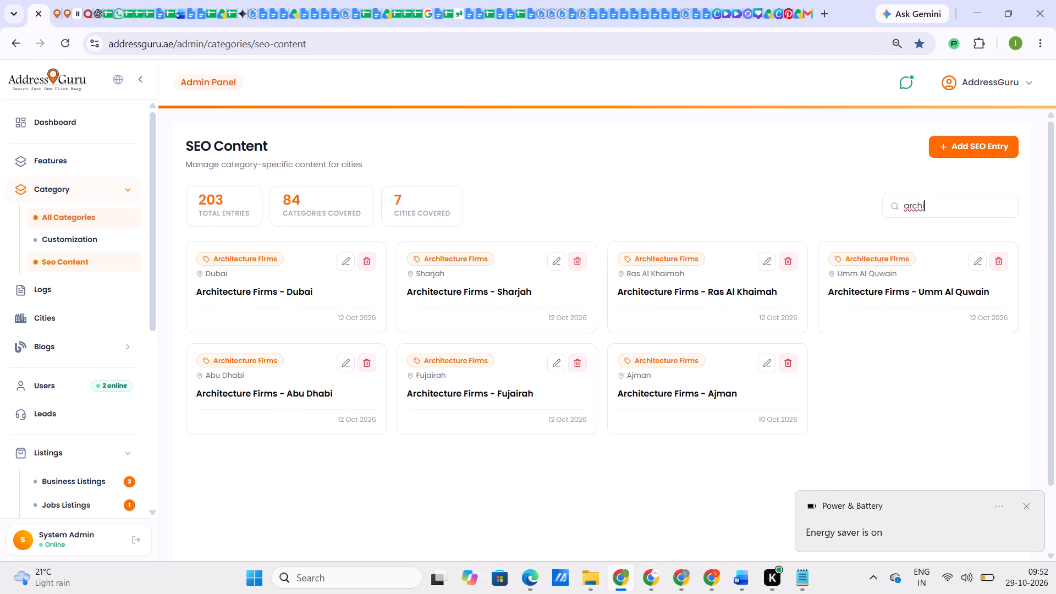
Check the public category list again and search the SEO content entries for "auto" instead.
key("BackSpace")
key("BackSpace")
key("BackSpace")
key("BackSpace")
key("BackSpace")
key("BackSpace")
key("BackSpace")
key("BackSpace")
key("BackSpace")
key("BackSpace")
key("BackSpace")
key("BackSpace")
key("BackSpace")
key("BackSpace")
key("BackSpace")
key("BackSpace")
key("BackSpace")
key("BackSpace")
key("BackSpace")
key("BackSpace")
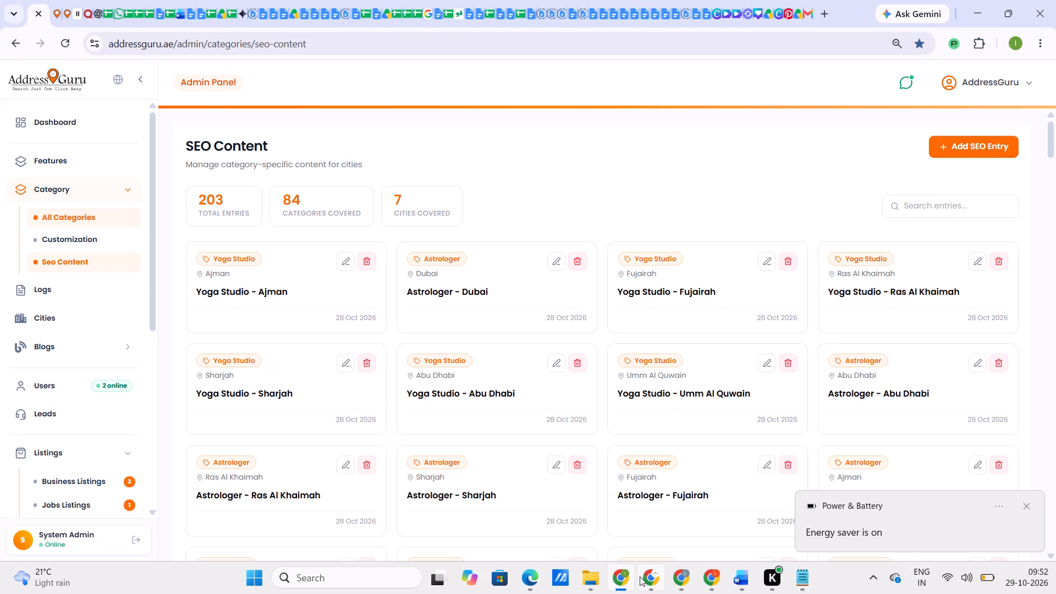
left_click(646, 586)
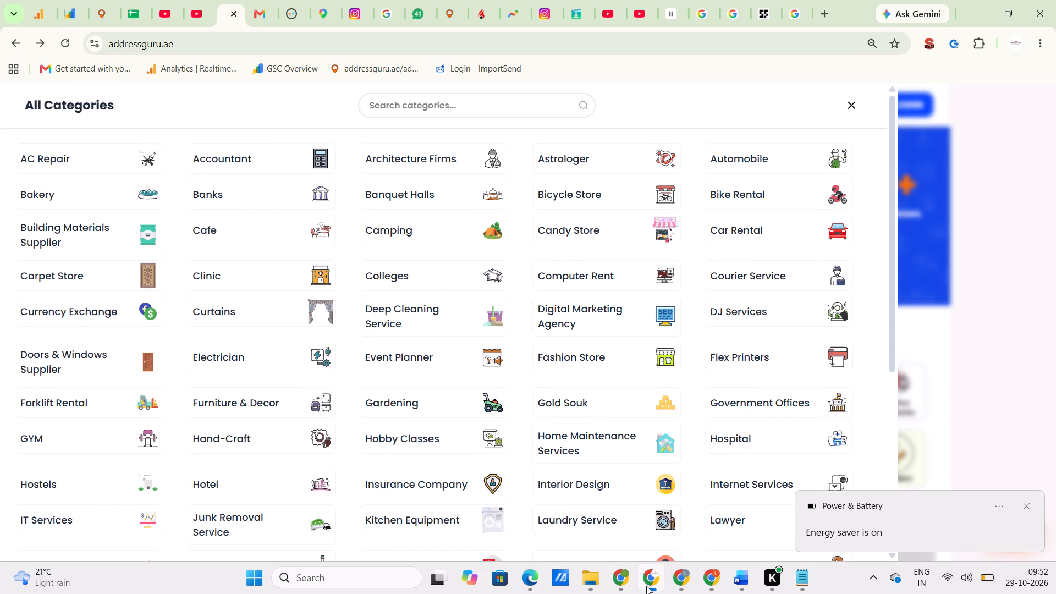
left_click(646, 586)
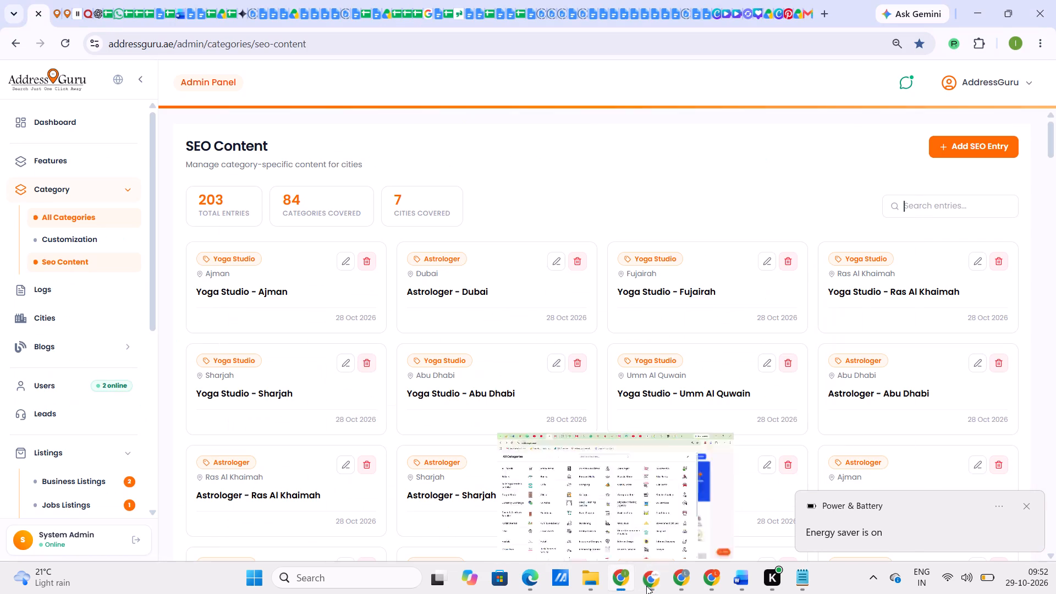
type("auto")
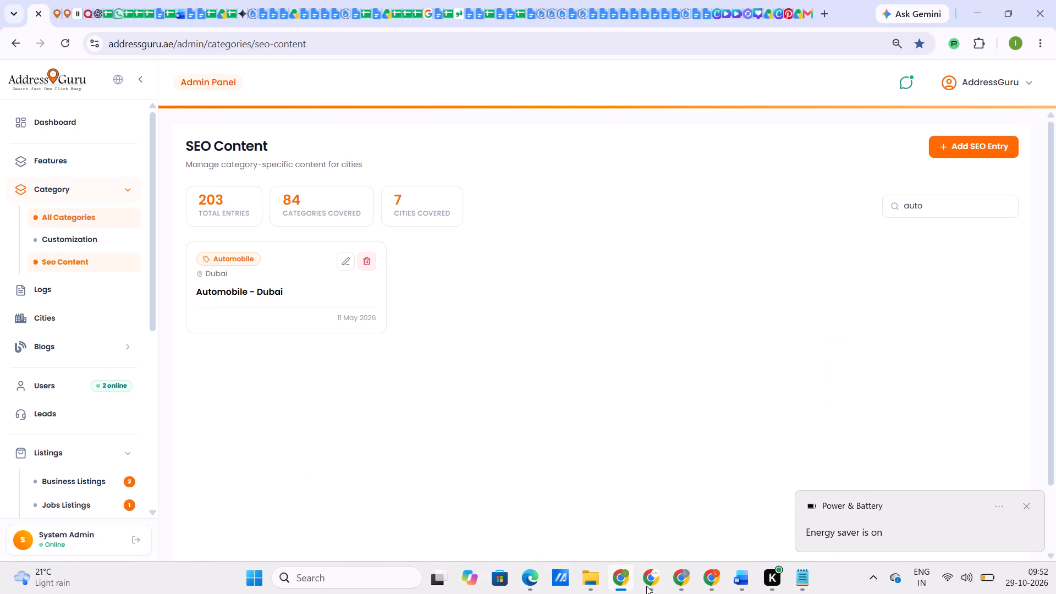
Look up the next category in the public list and search the SEO content entries for "bak".
left_click(646, 586)
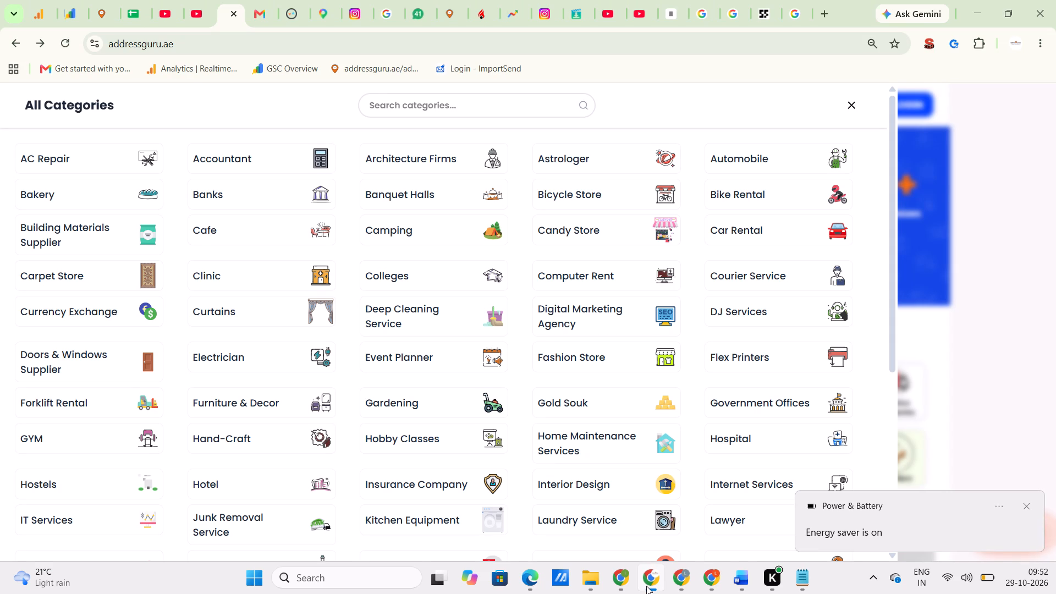
left_click(646, 586)
key("BackSpace")
key("BackSpace")
key("BackSpace")
key("BackSpace")
key("BackSpace")
key("BackSpace")
key("BackSpace")
key("BackSpace")
key("BackSpace")
key("BackSpace")
key("BackSpace")
key("BackSpace")
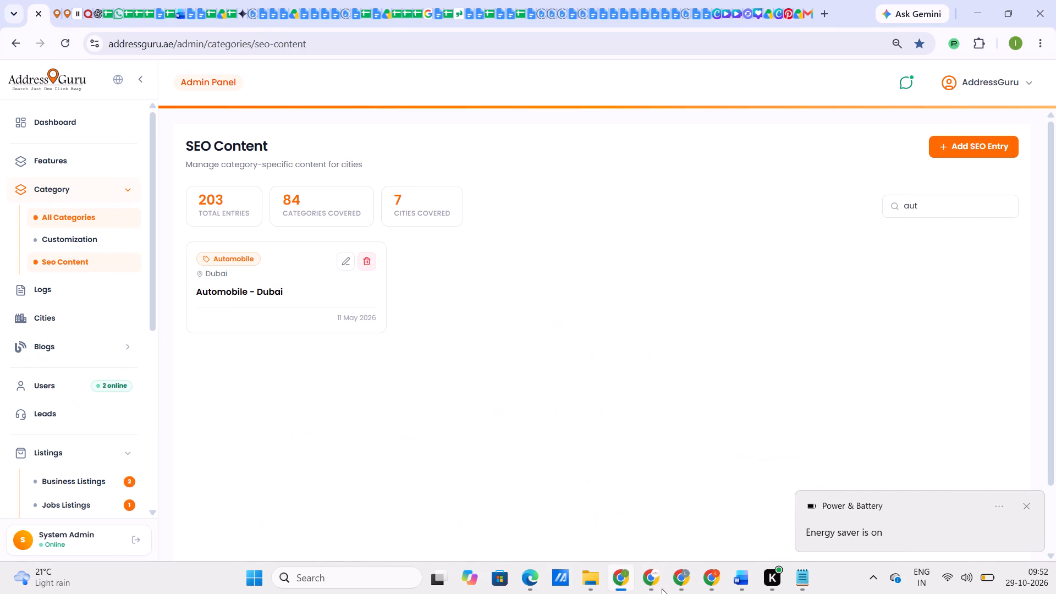
key("BackSpace")
type("bak")
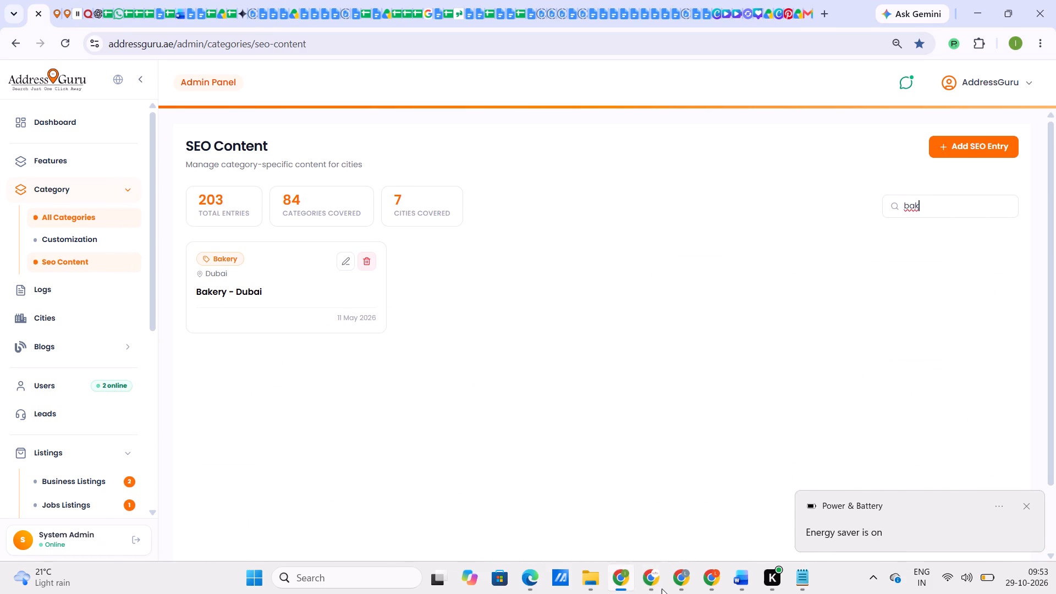
Clear the search so that all category SEO content entries are listed.
key("BackSpace")
key("BackSpace")
key("BackSpace")
key("BackSpace")
key("BackSpace")
key("BackSpace")
key("BackSpace")
key("BackSpace")
key("BackSpace")
key("BackSpace")
key("BackSpace")
key("BackSpace")
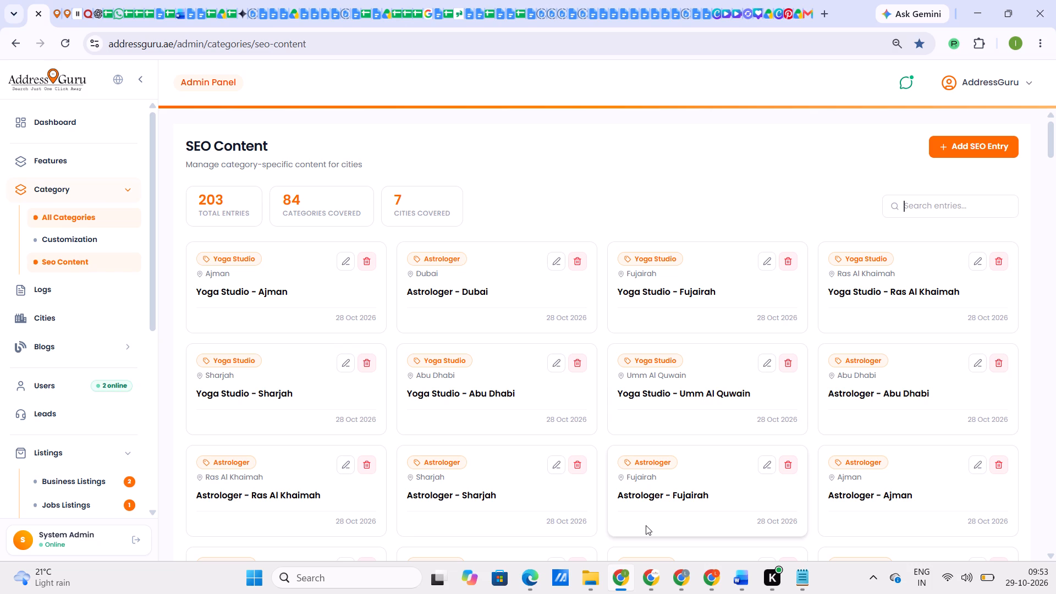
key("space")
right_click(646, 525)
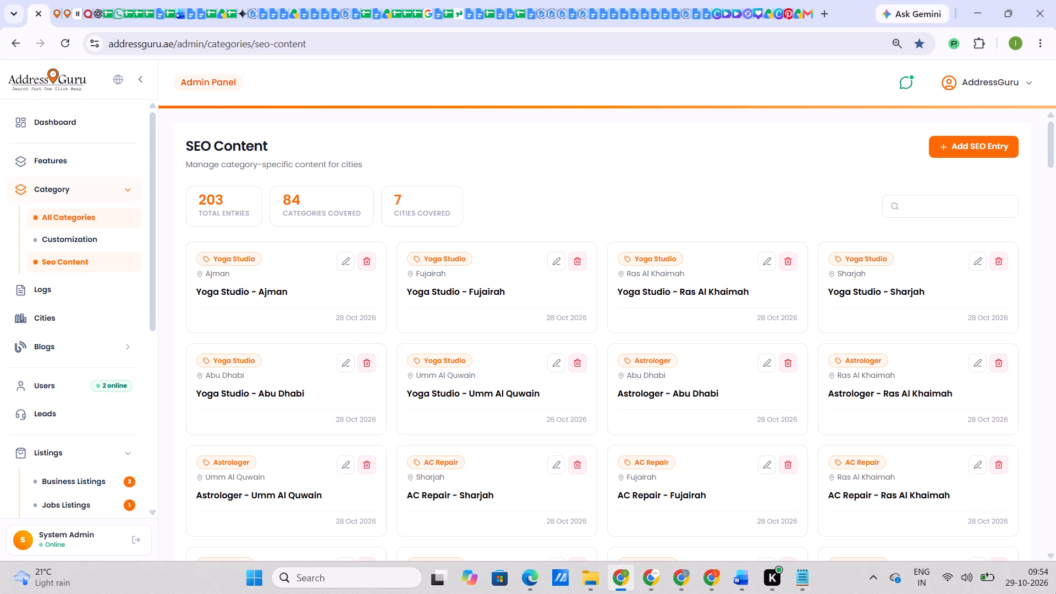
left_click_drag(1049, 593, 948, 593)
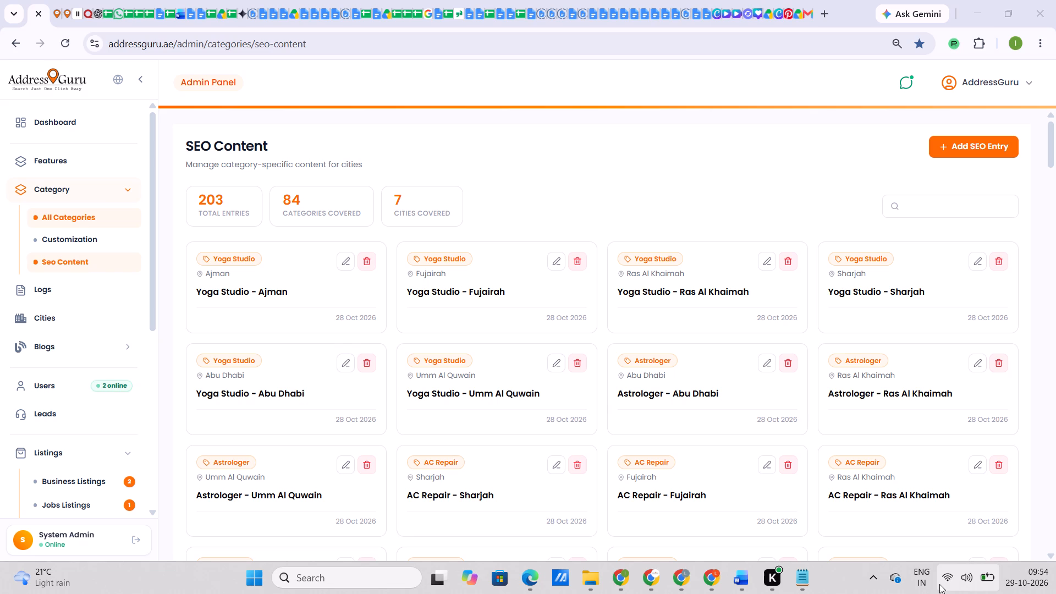
Turn on Bluetooth in the Windows quick settings, show its list of devices, and return to the SEO content page.
left_click(938, 582)
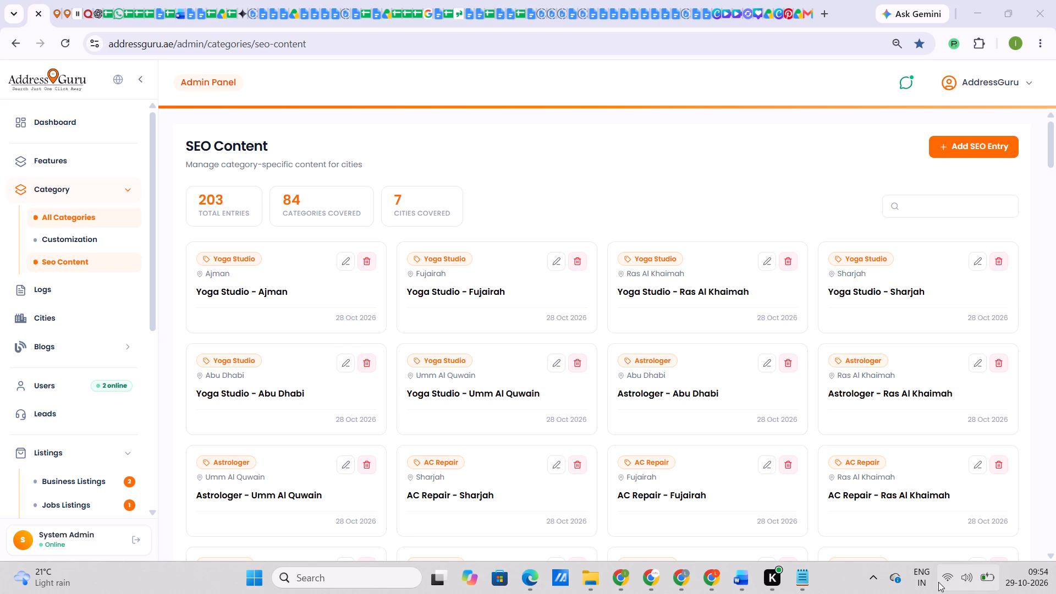
left_click(942, 582)
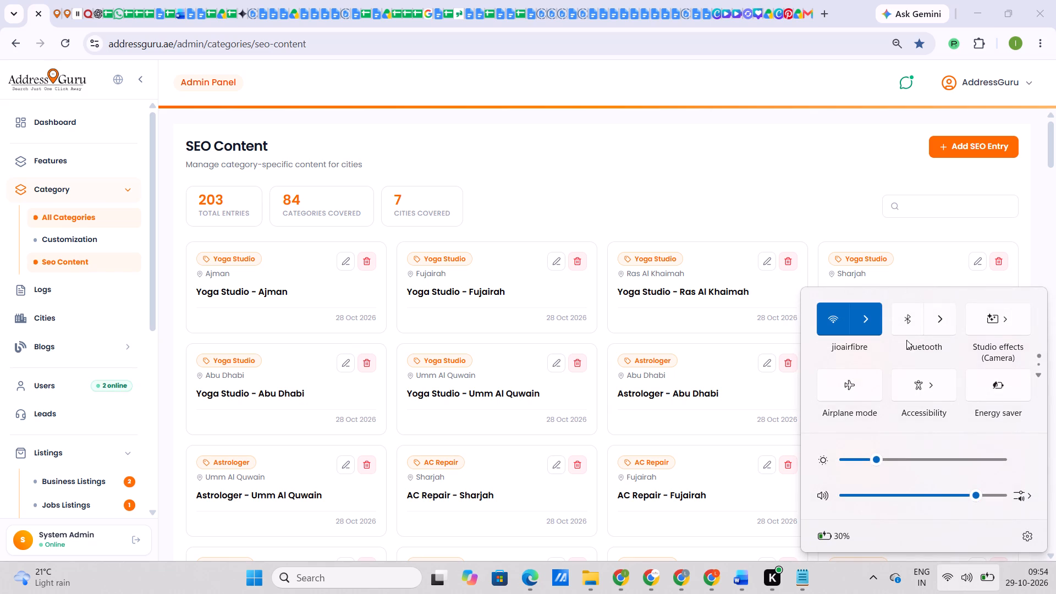
left_click(908, 327)
right_click(908, 327)
left_click(951, 317)
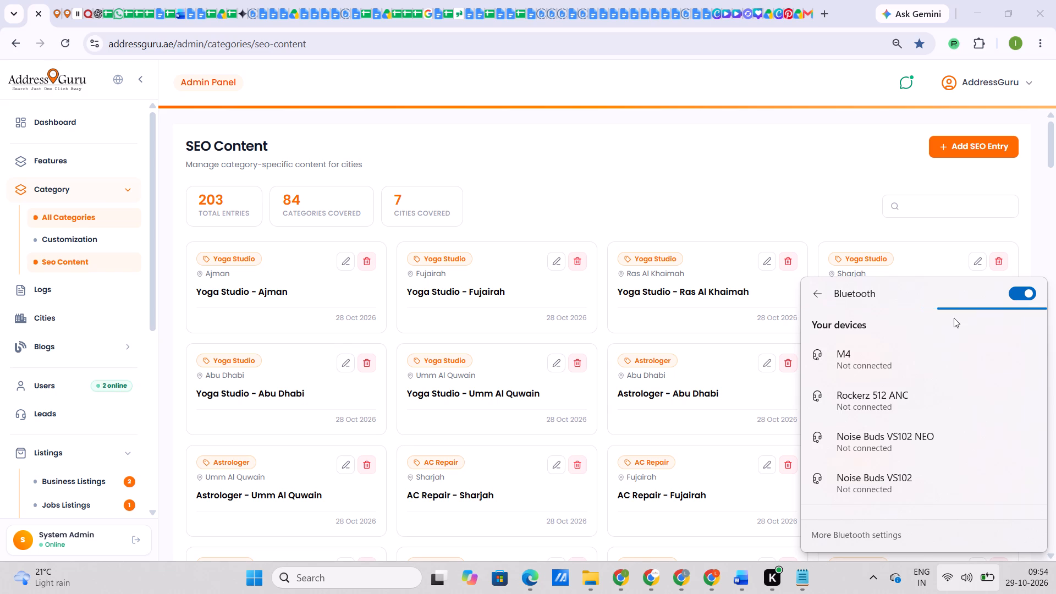
left_click(754, 172)
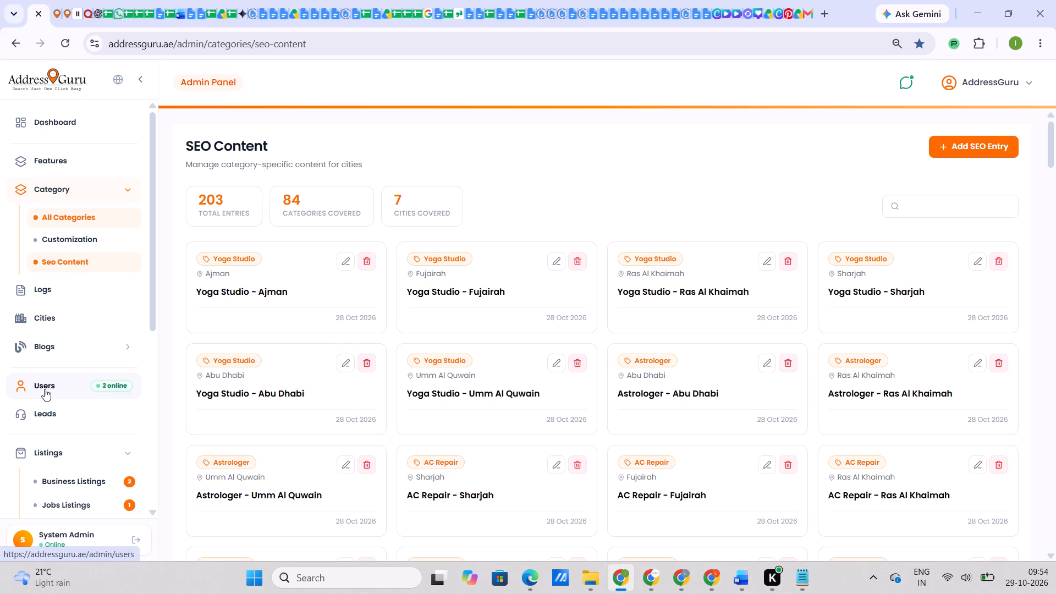
Open the admin list of all categories and look through the business categories.
left_click(71, 221)
scroll(348, 351, "down", 8)
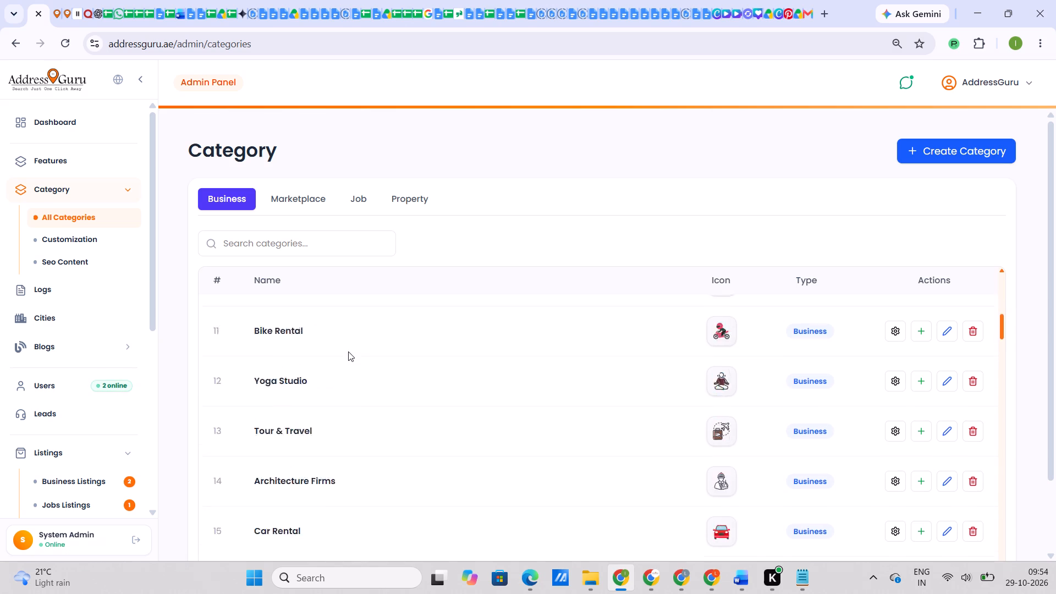
scroll(316, 304, "down", 20)
scroll(316, 304, "down", 5)
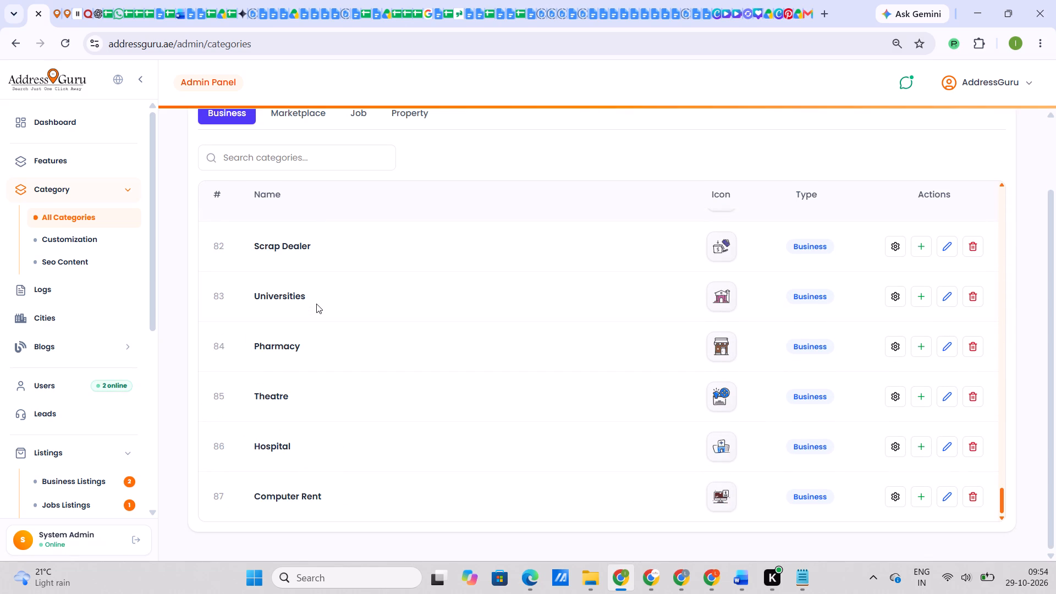
scroll(314, 386, "up", 6)
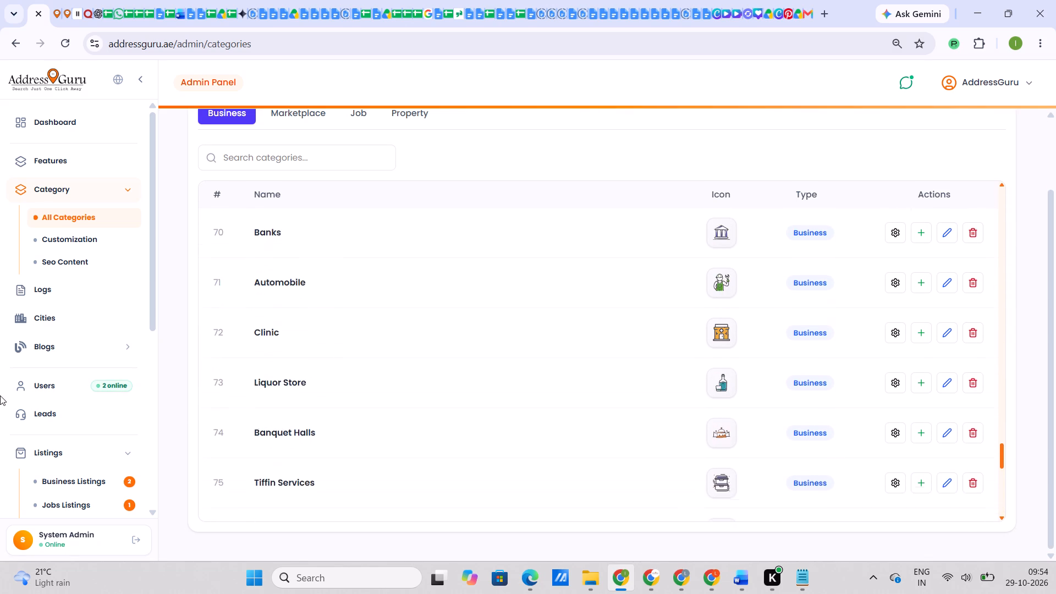
scroll(235, 394, "up", 8)
scroll(102, 449, "down", 1)
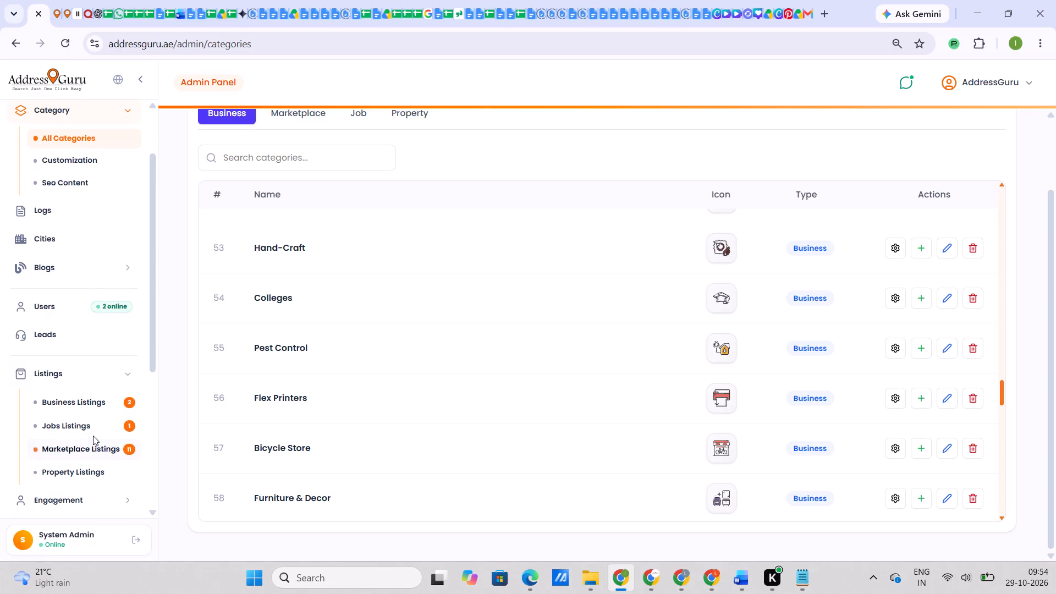
Check the pending marketplace listings and the pending jobs listings.
left_click(97, 444)
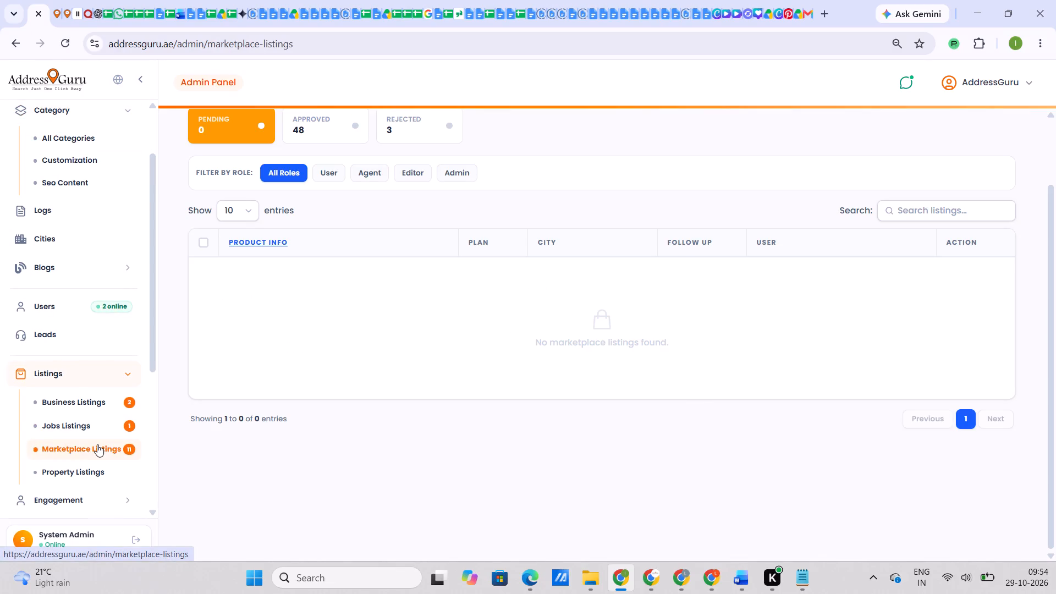
left_click(95, 433)
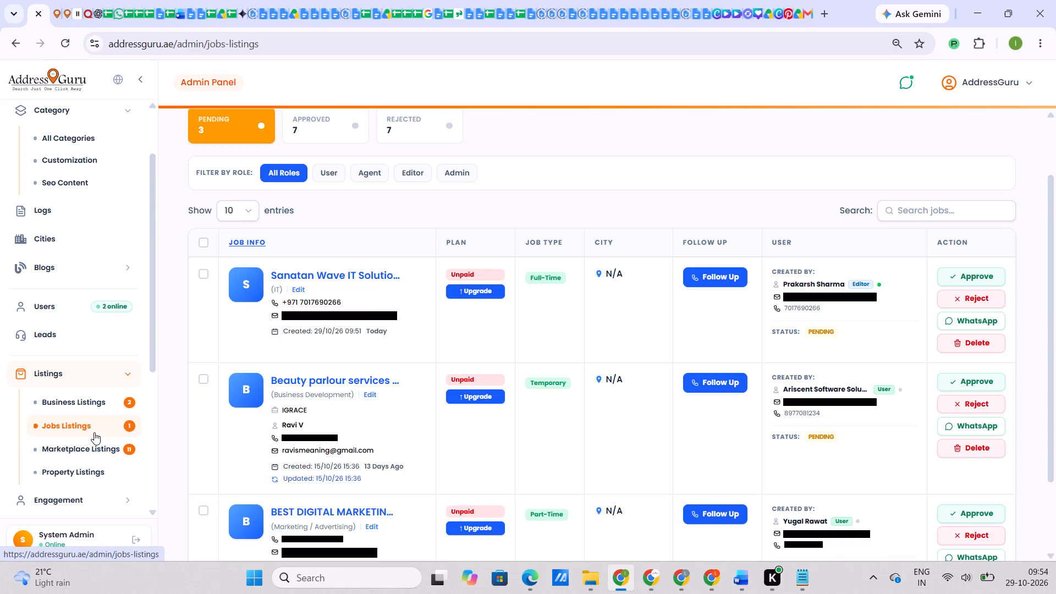
Open the business listings and look through the pending ones.
left_click(102, 400)
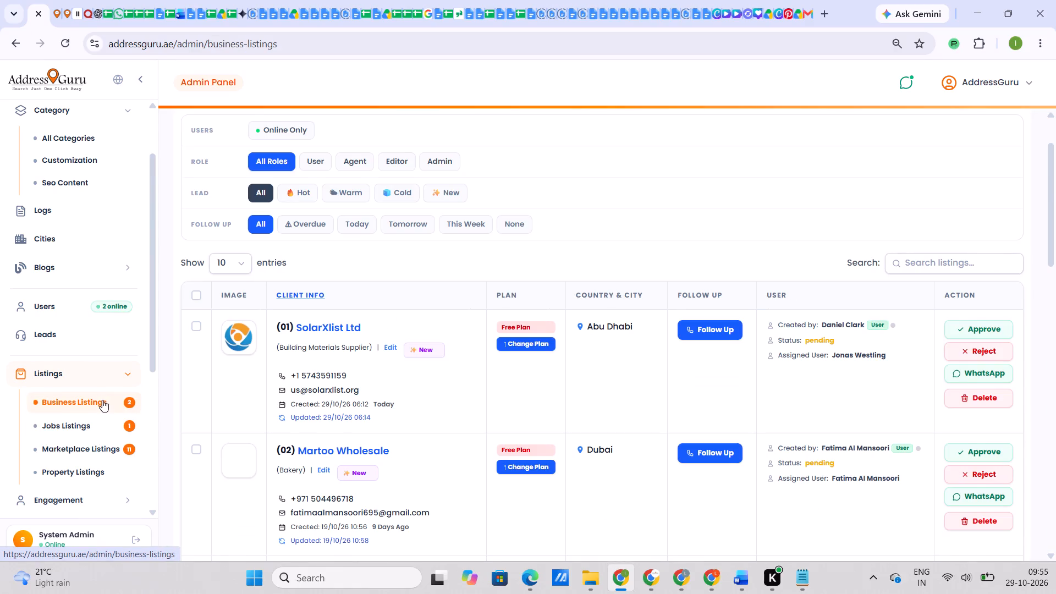
scroll(574, 475, "down", 4)
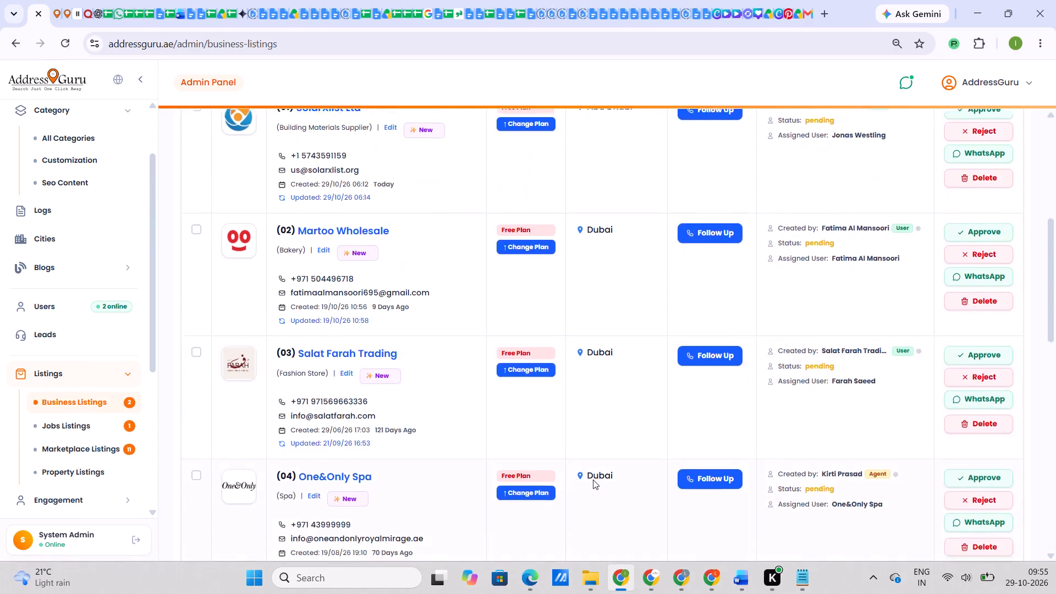
scroll(593, 480, "down", 6)
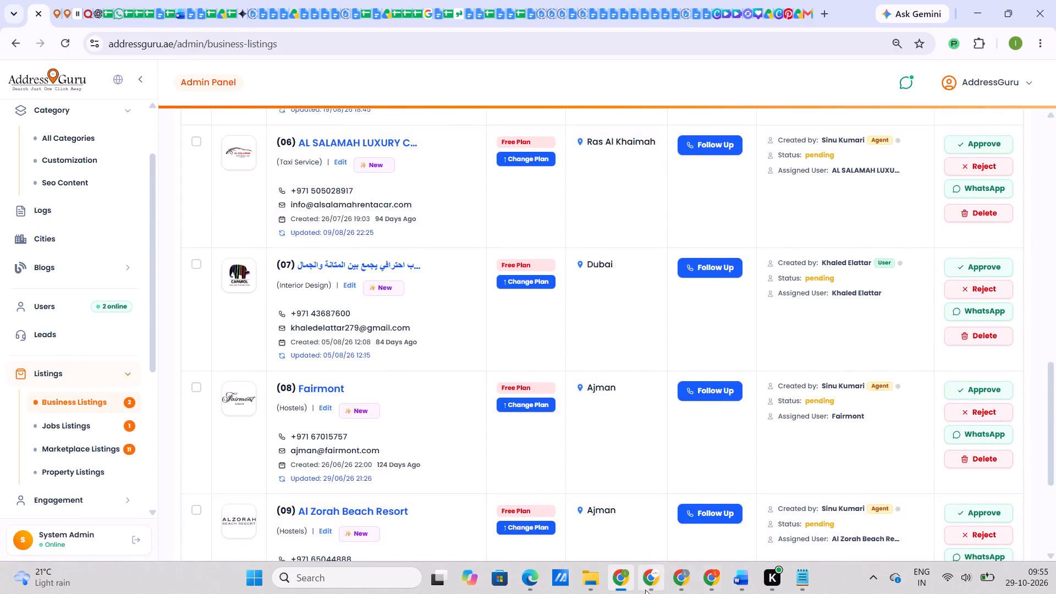
Switch to AddressGuru UAE's Shorts list in YouTube Studio and reload it to check the latest Shorts' views.
left_click(643, 586)
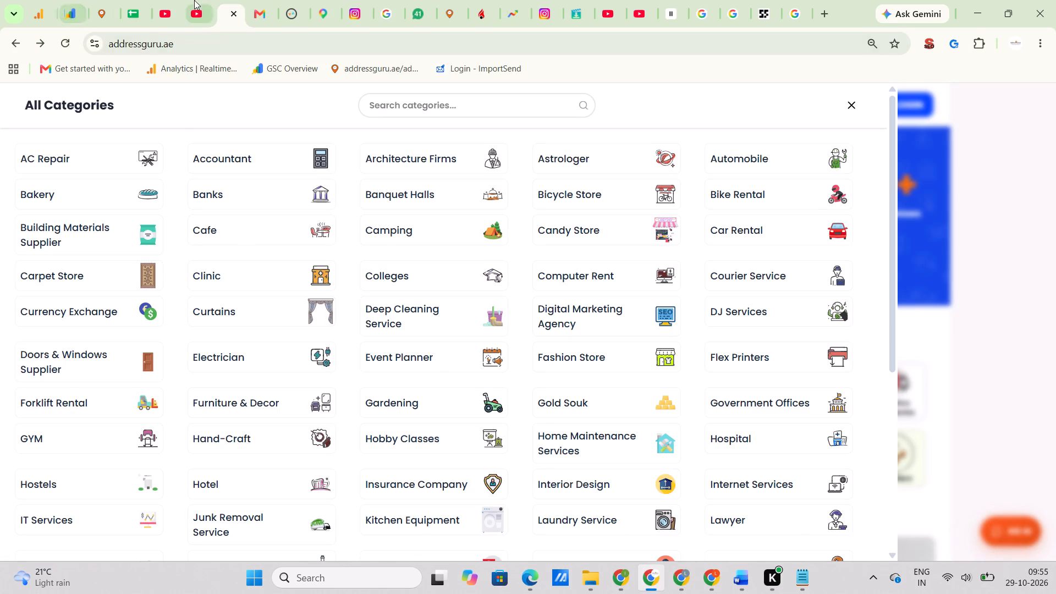
left_click(170, 0)
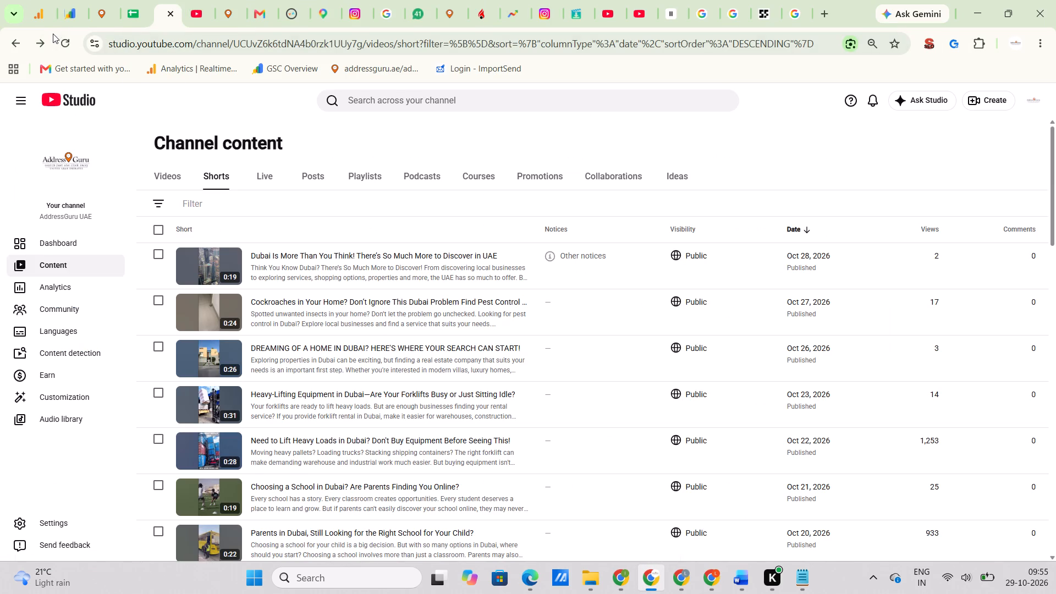
left_click(58, 36)
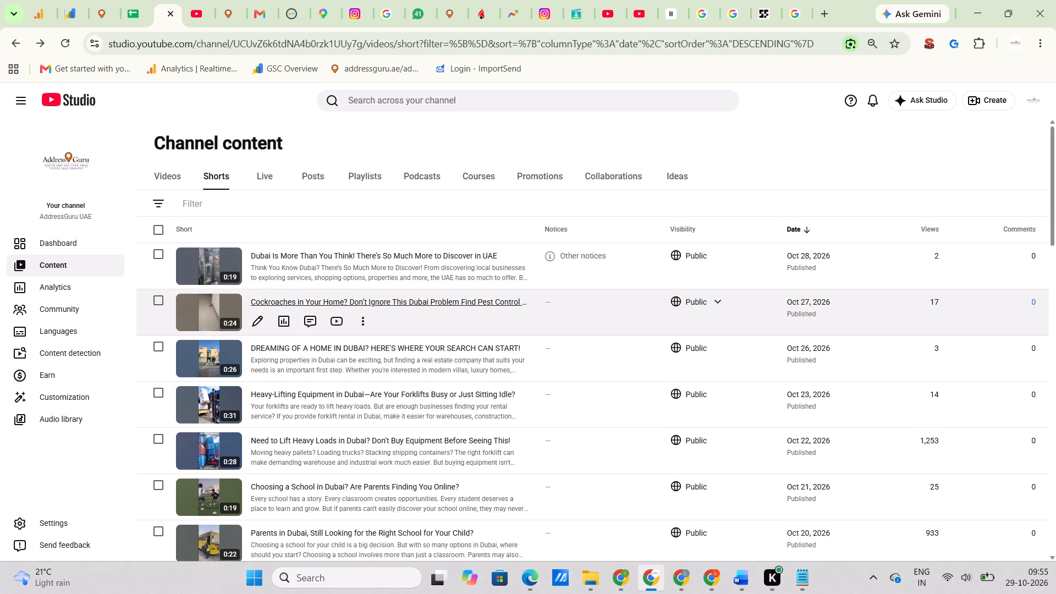
Open the site's realtime overview in Google Analytics.
left_click(35, 5)
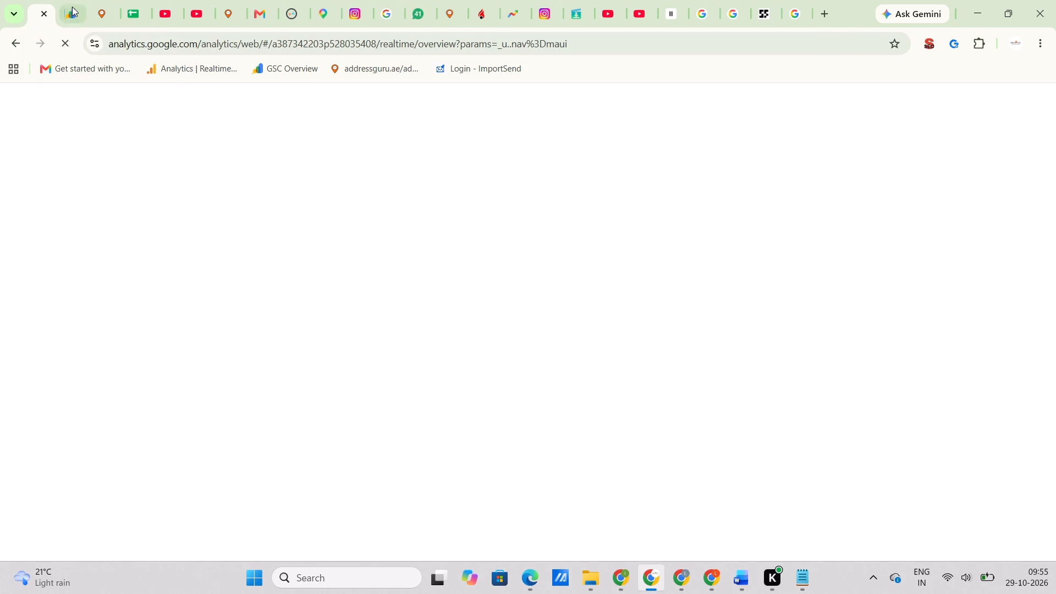
Reload Search Console's 24-hour search performance report for addressguru.ae and examine clicks and impressions by country.
left_click(80, 0)
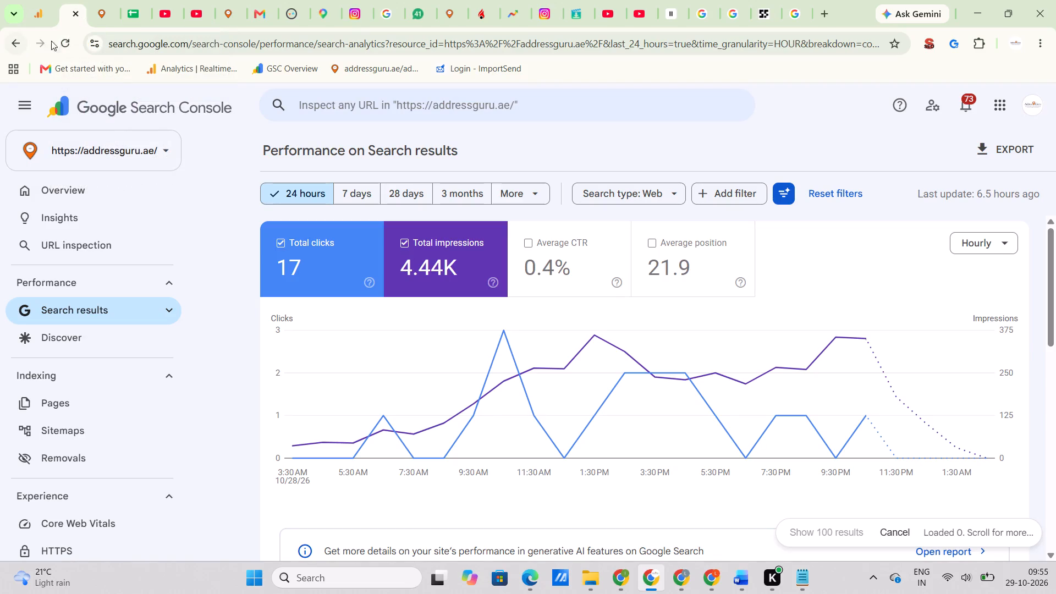
left_click(61, 39)
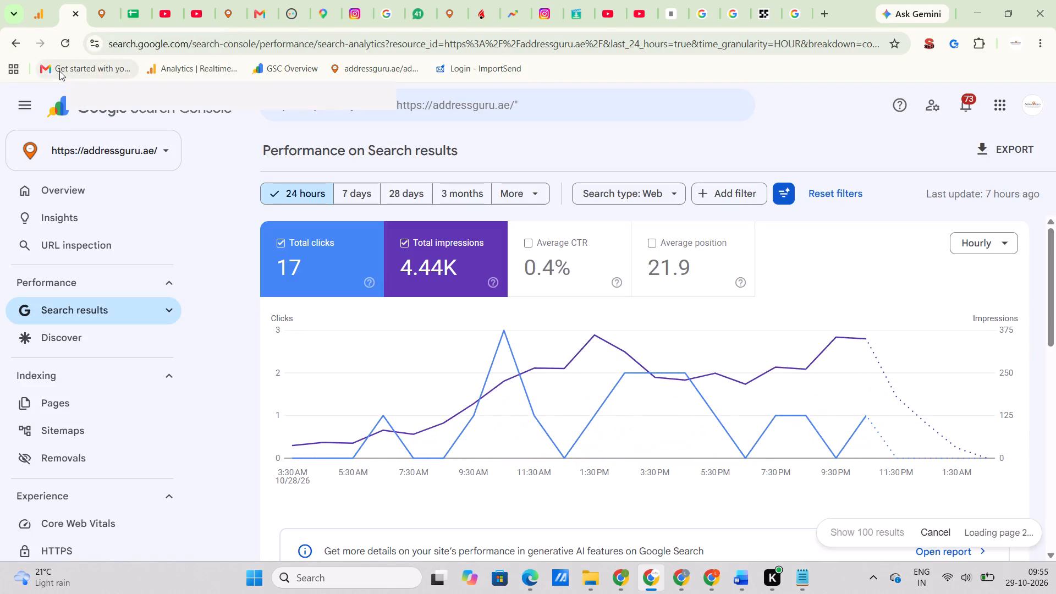
key("ctrl+shift+r")
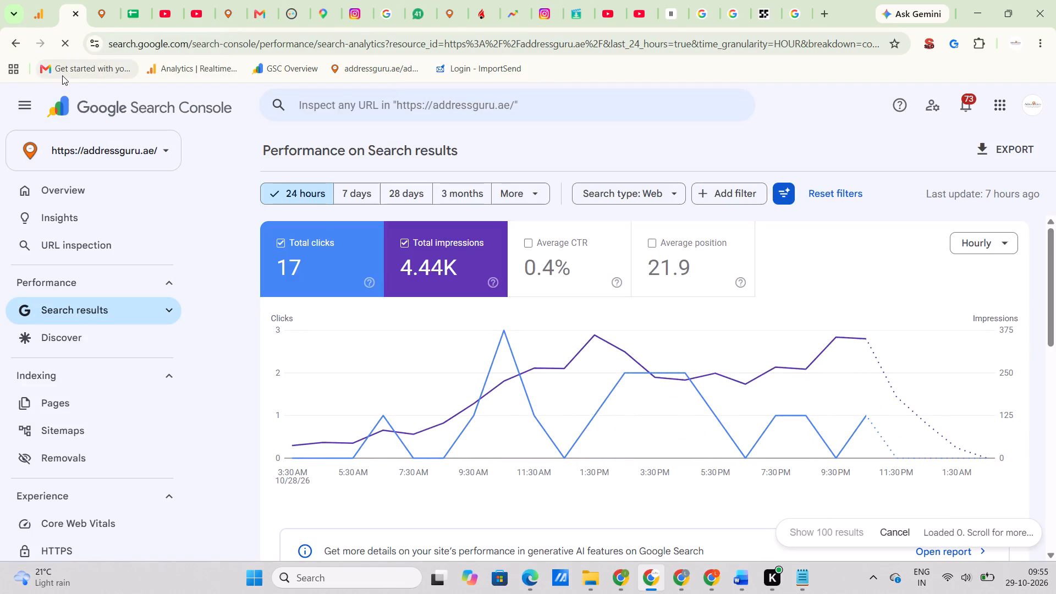
scroll(700, 316, "down", 1)
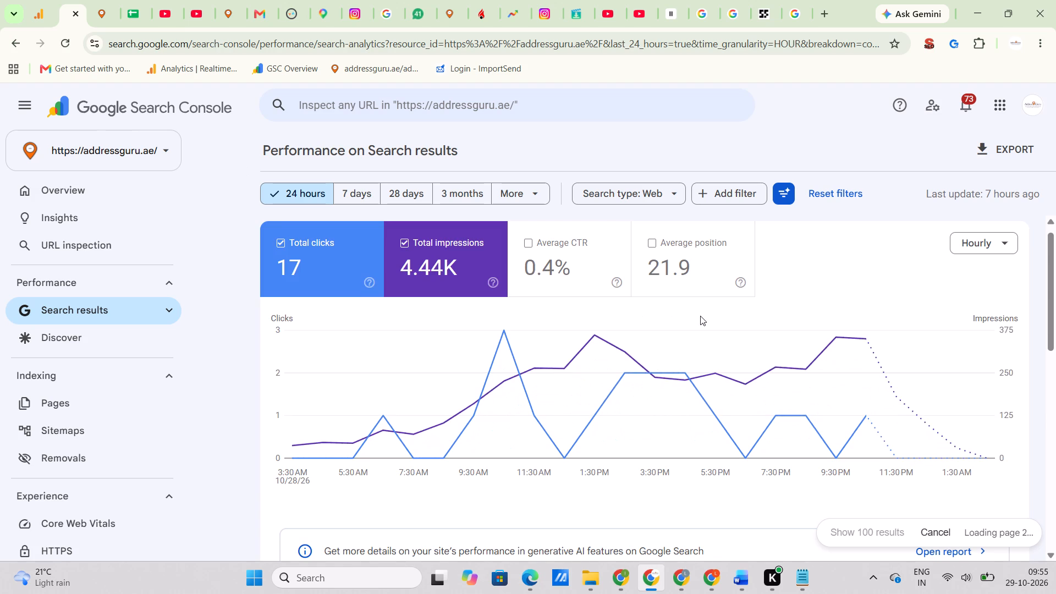
scroll(700, 316, "down", 4)
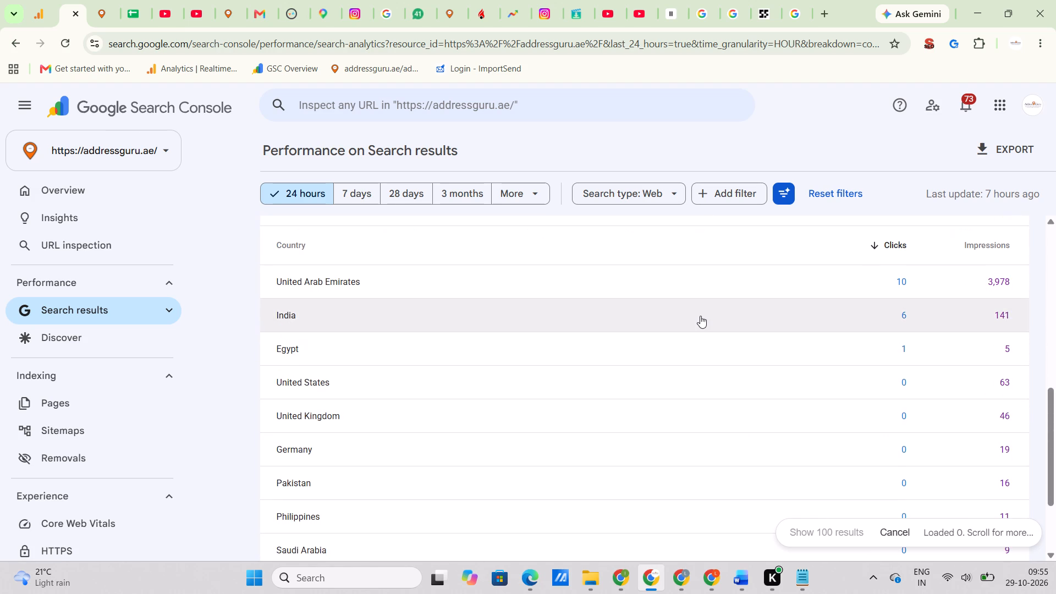
scroll(700, 316, "up", 6)
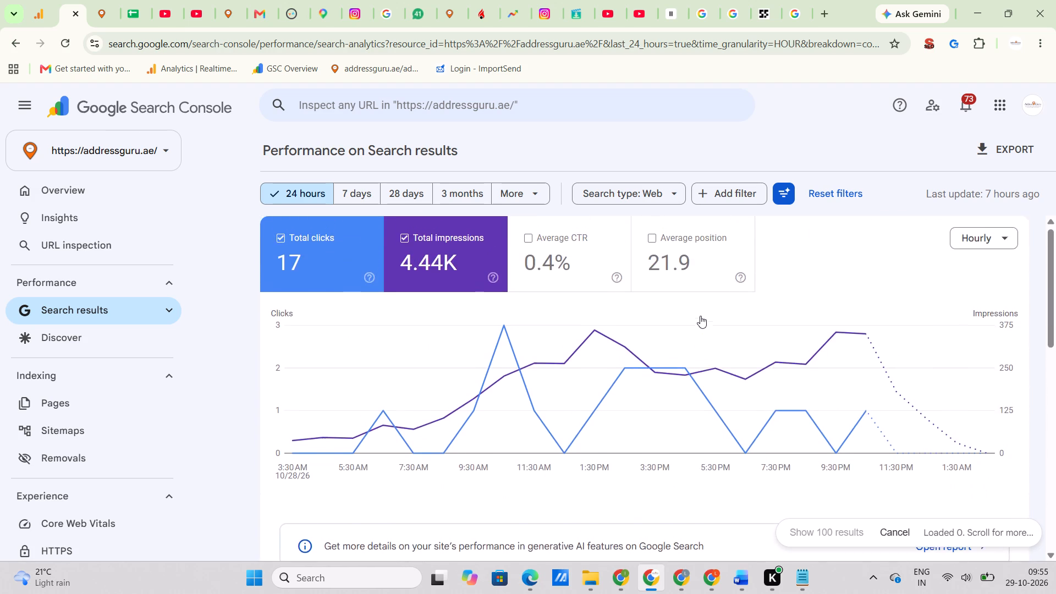
scroll(700, 316, "down", 4)
scroll(700, 316, "up", 2)
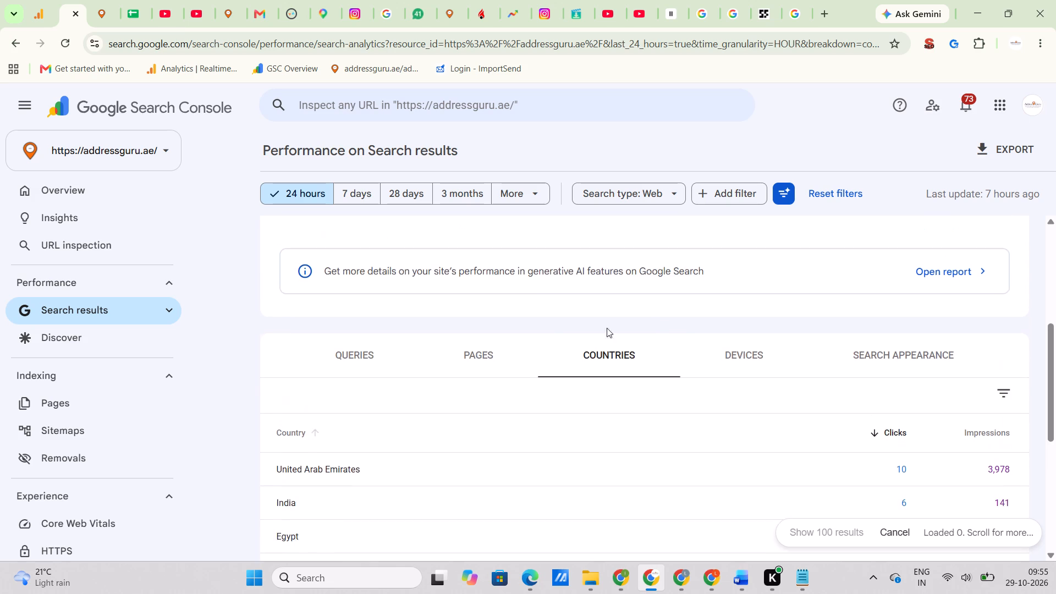
Show the search queries for the last 24 hours and examine the top ones by clicks and impressions.
left_click(380, 351)
scroll(380, 351, "down", 1)
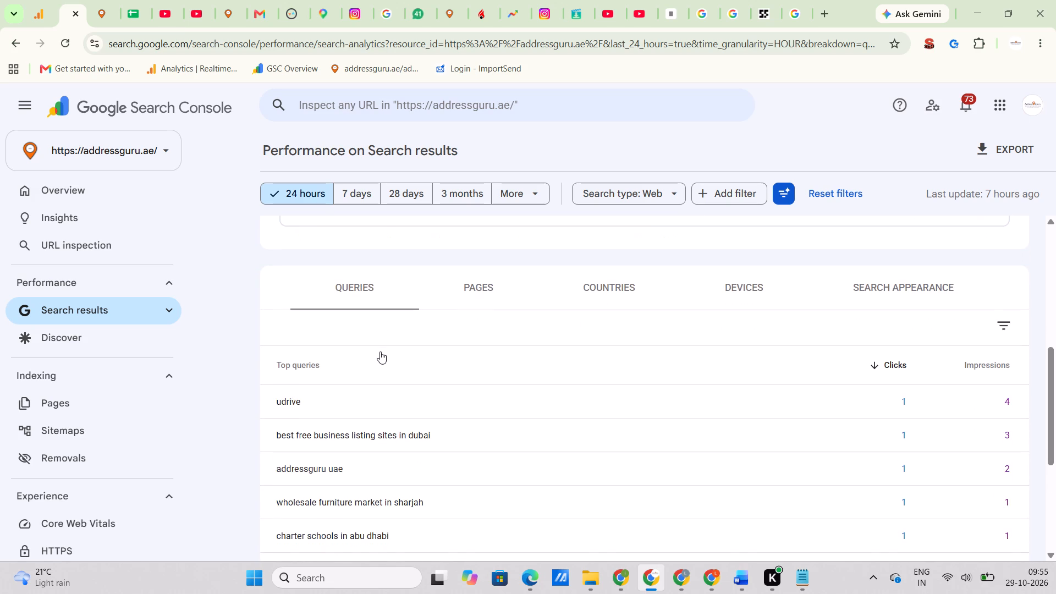
scroll(380, 351, "down", 2)
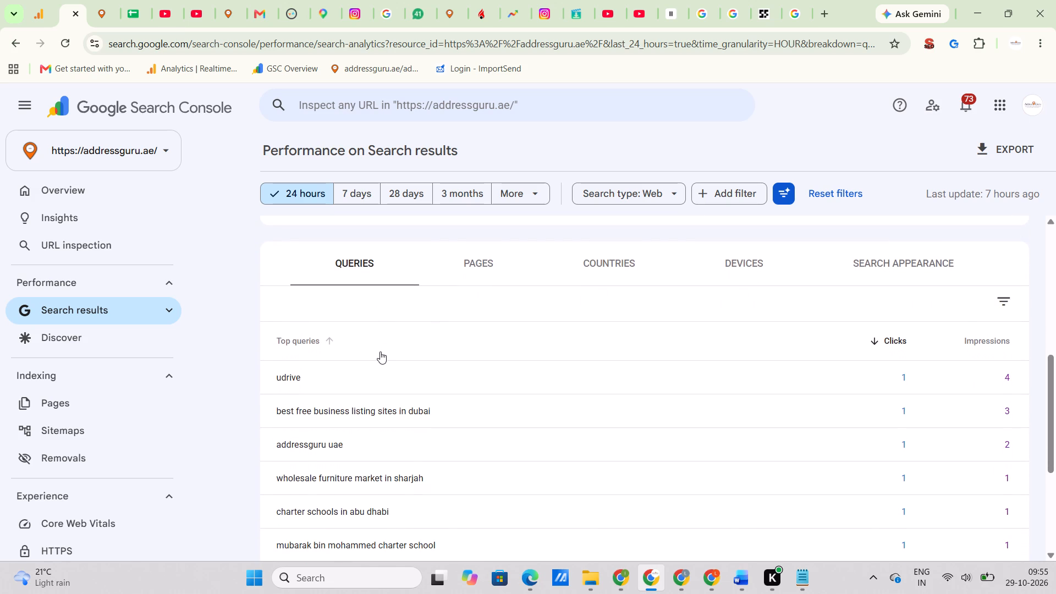
scroll(380, 351, "down", 1)
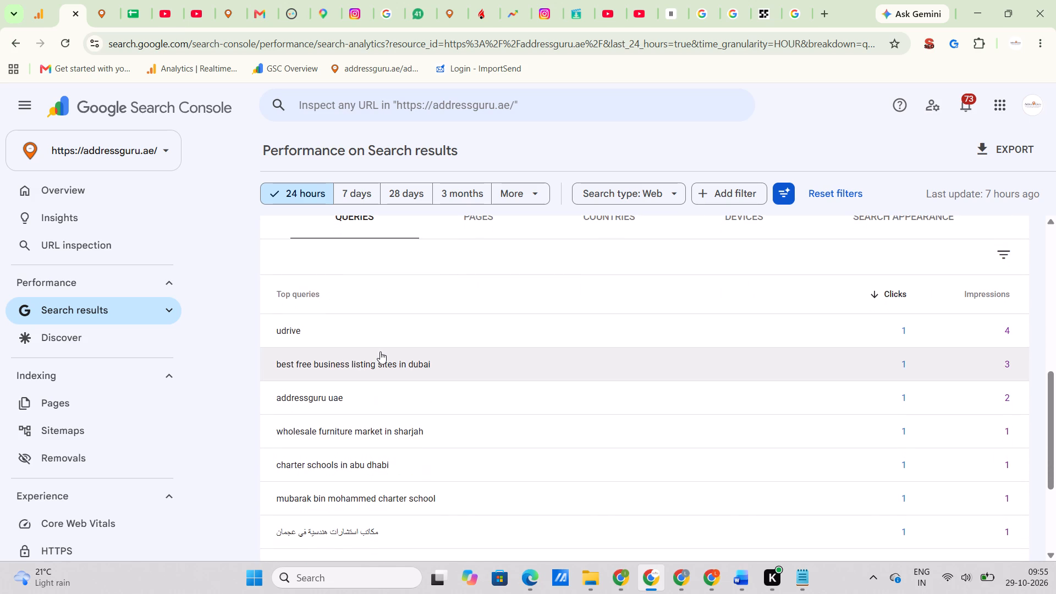
scroll(380, 351, "down", 2)
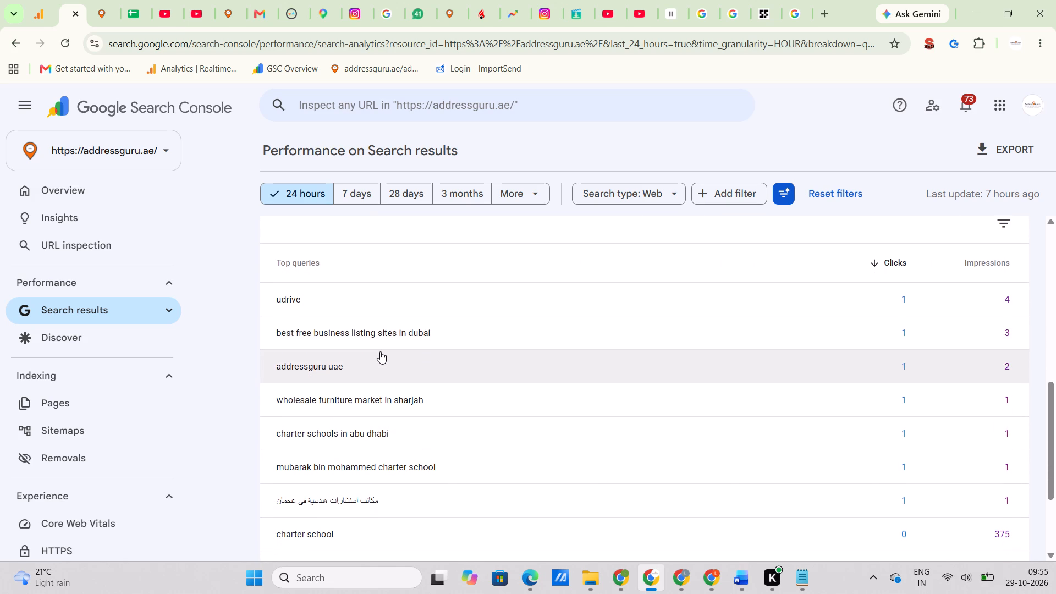
scroll(380, 351, "down", 1)
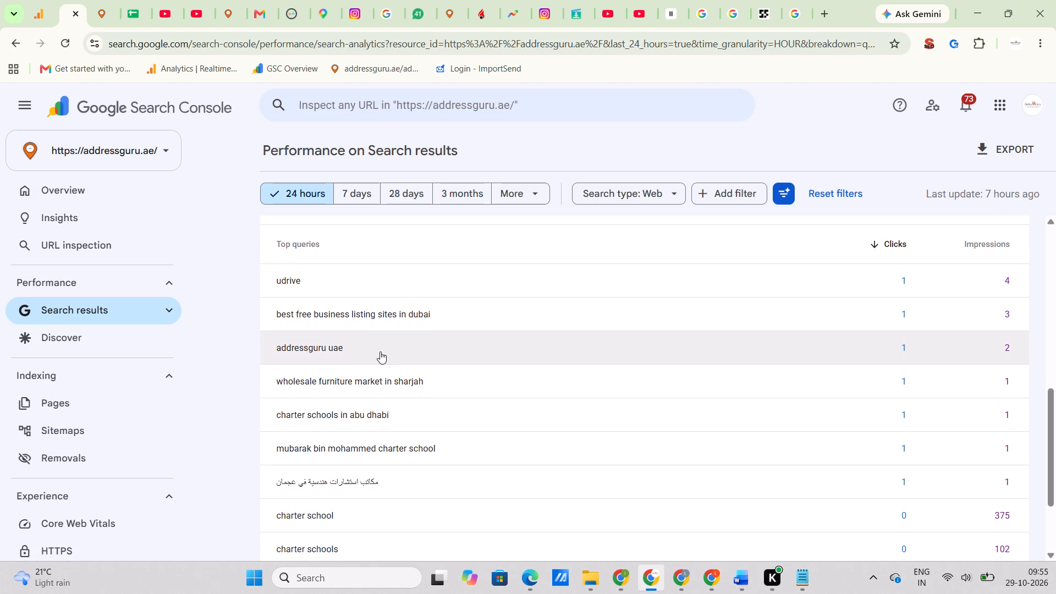
scroll(380, 351, "down", 1)
Filter the report to the query "wholesale furniture market in sharjah" and check which page receives its clicks.
left_click(380, 366)
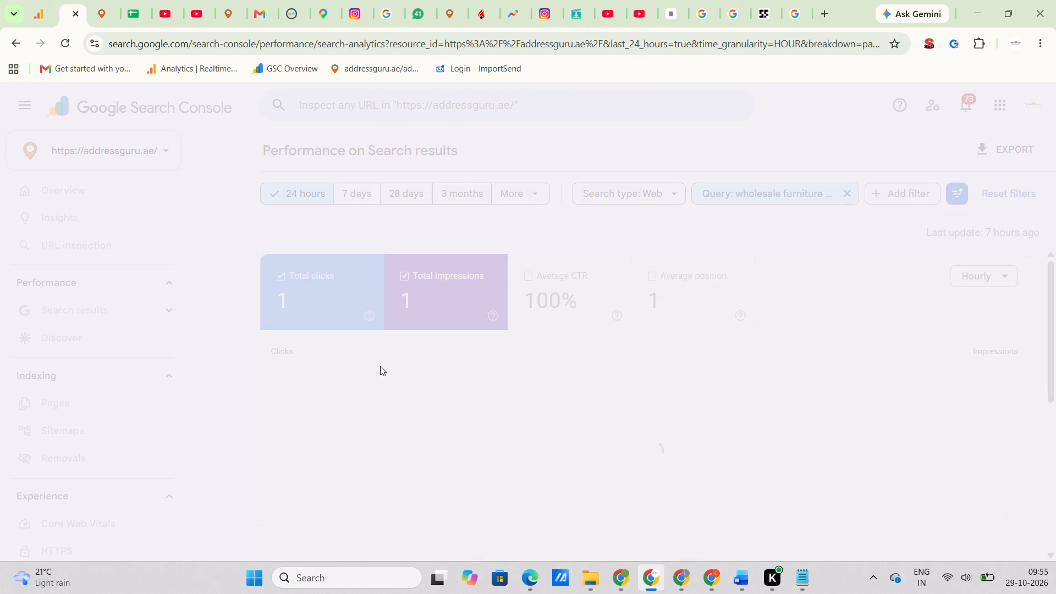
scroll(380, 366, "down", 4)
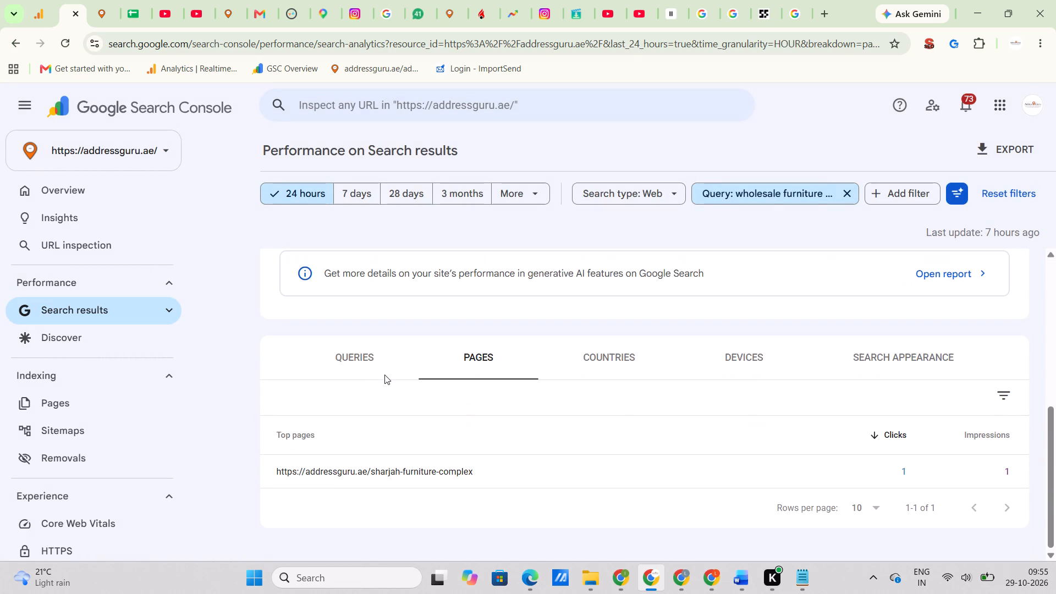
scroll(384, 375, "down", 1)
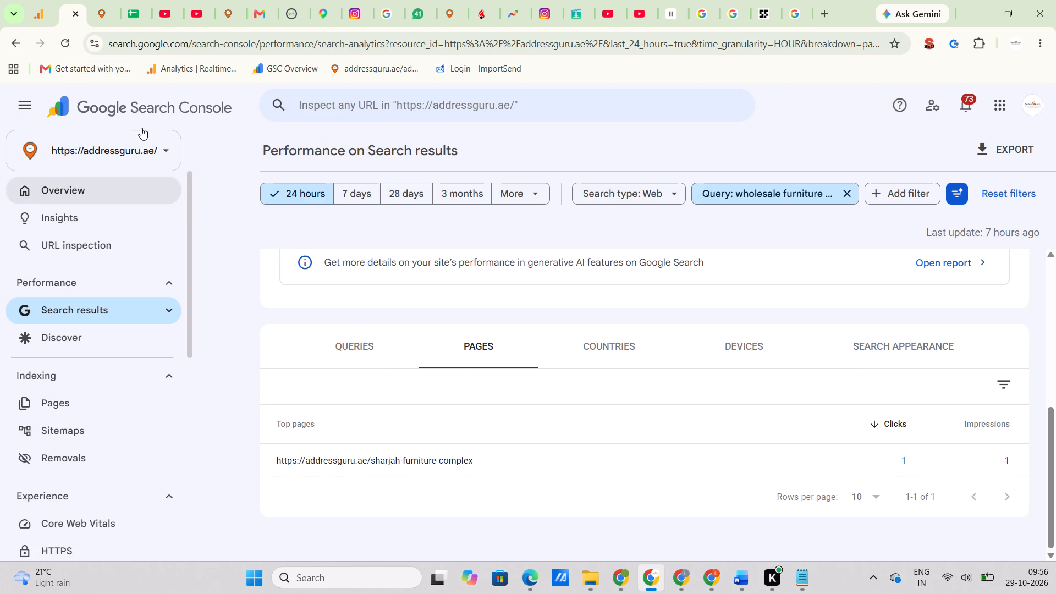
Return to the unfiltered query list and look through the rest of the top queries.
left_click(9, 45)
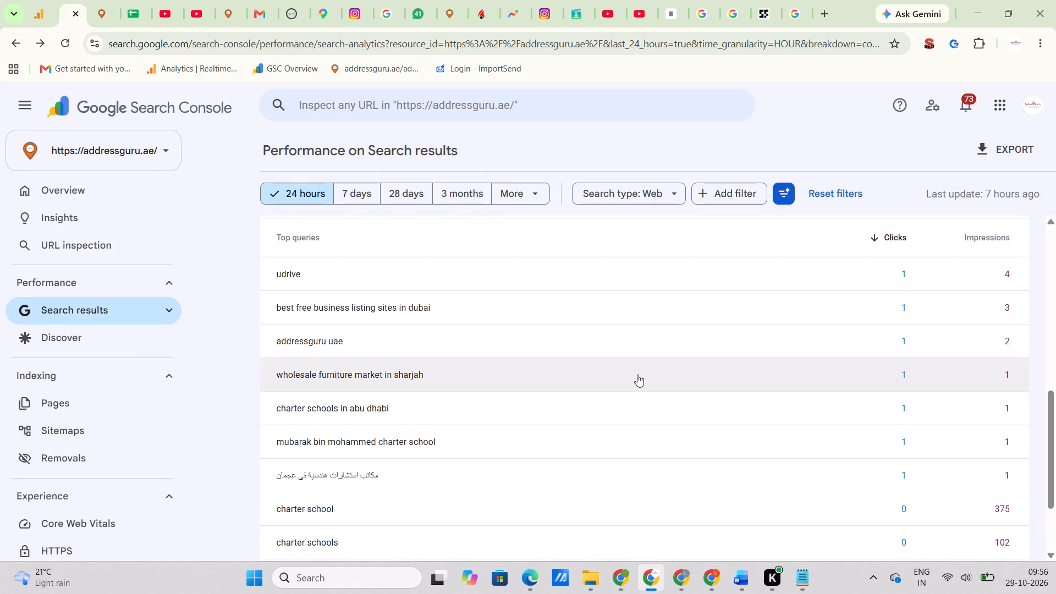
scroll(620, 372, "down", 1)
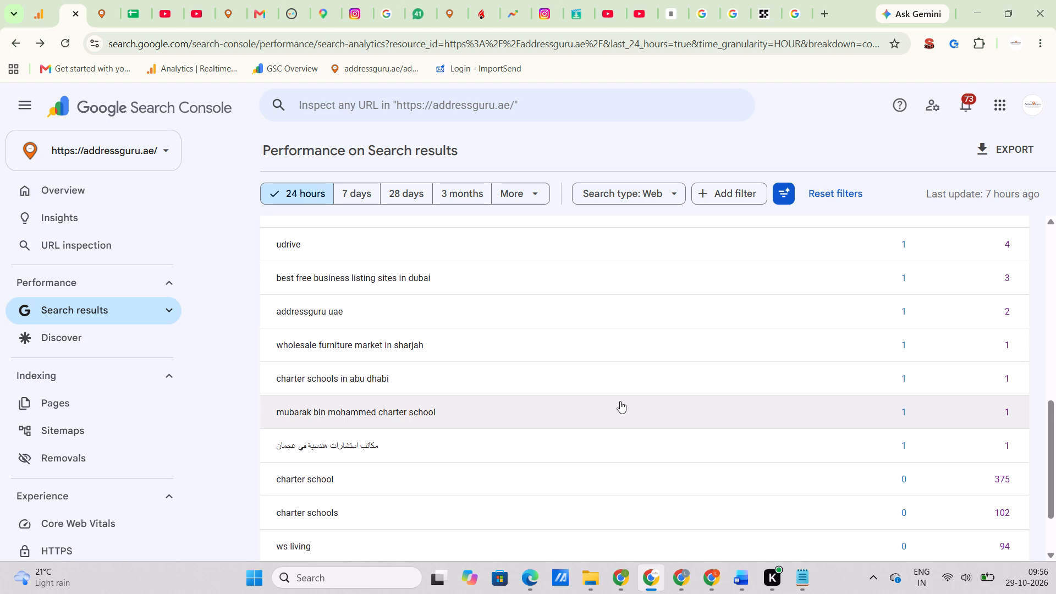
scroll(620, 401, "down", 1)
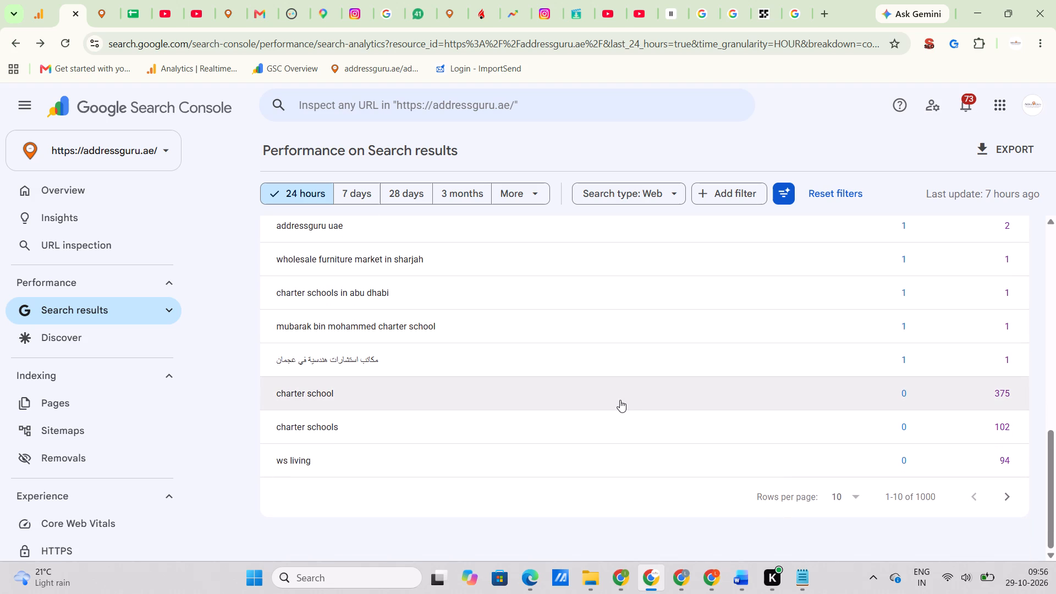
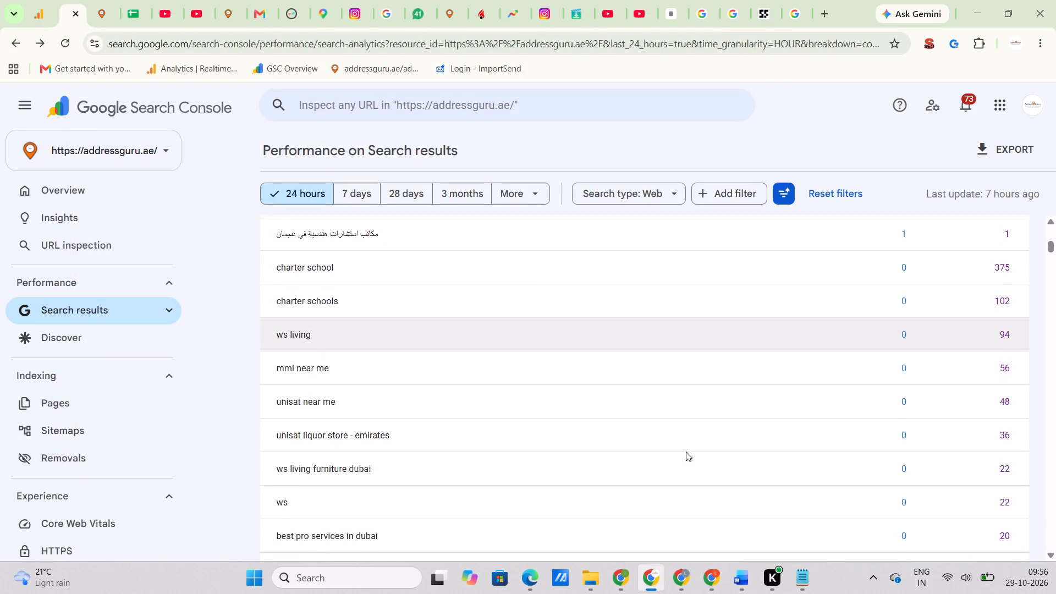
Read through the 24-hour search queries that follow the clicked ones, examining which zero-click queries draw the most impressions.
scroll(686, 452, "down", 4)
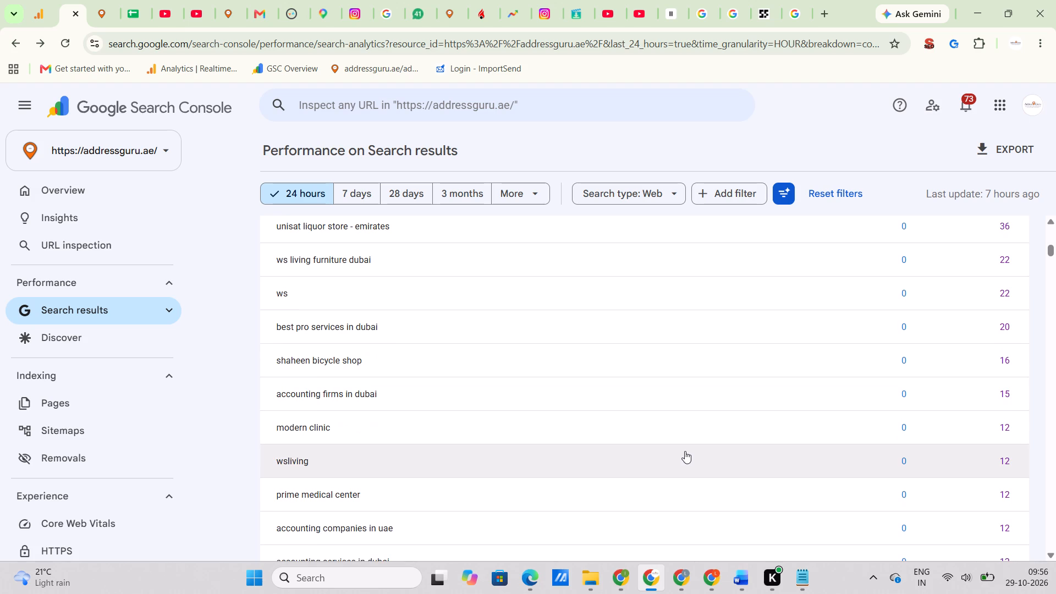
scroll(685, 451, "down", 1)
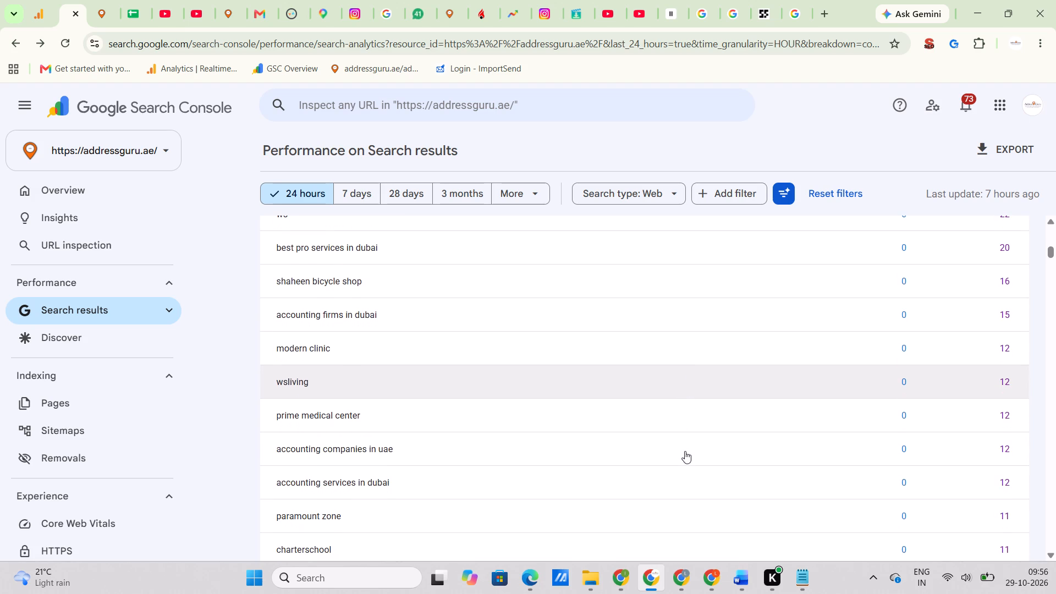
scroll(685, 451, "down", 1)
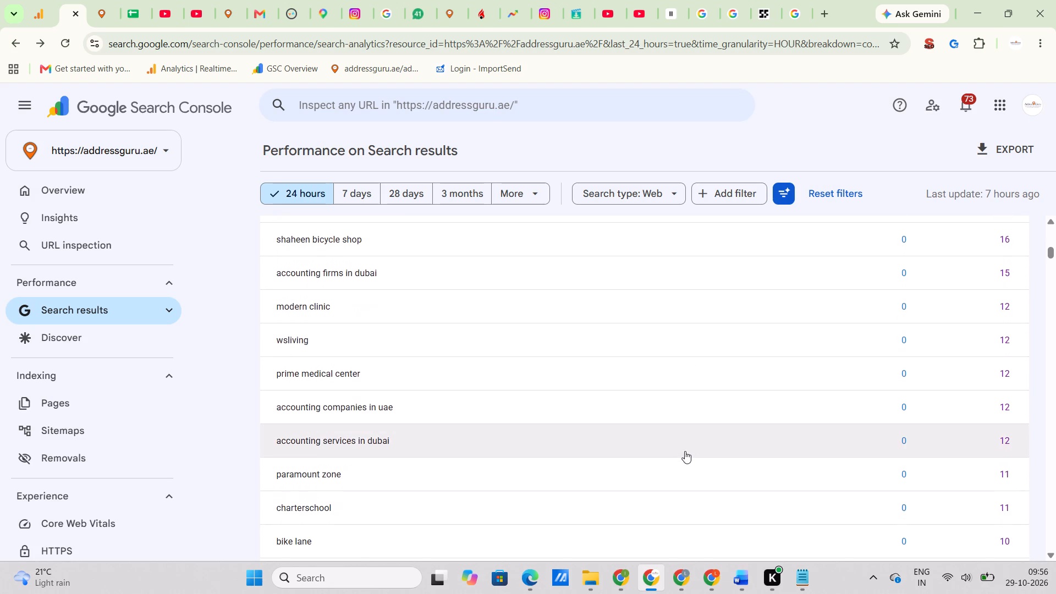
scroll(685, 451, "down", 2)
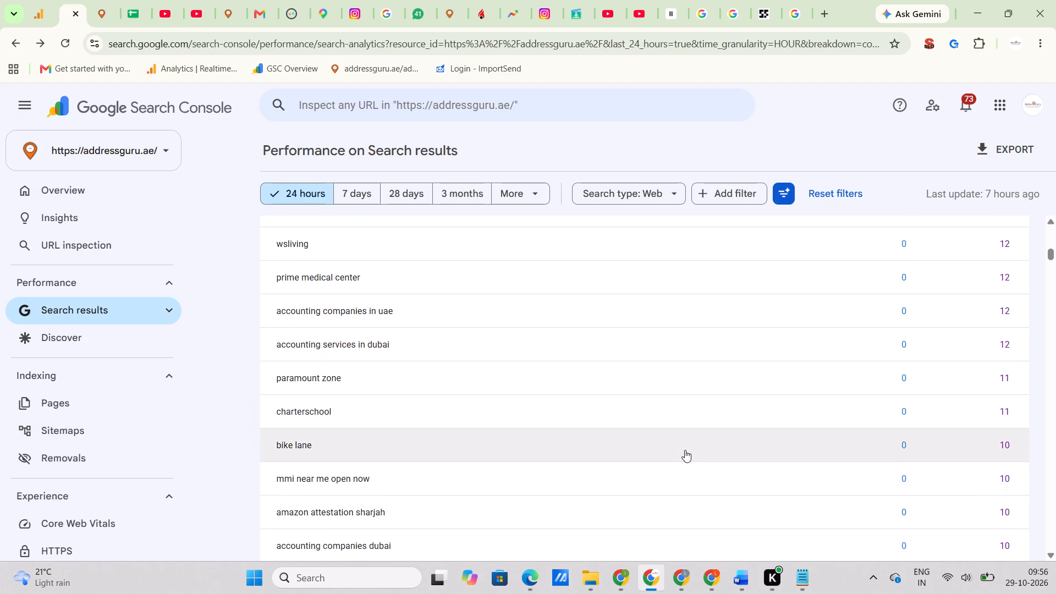
scroll(685, 450, "down", 1)
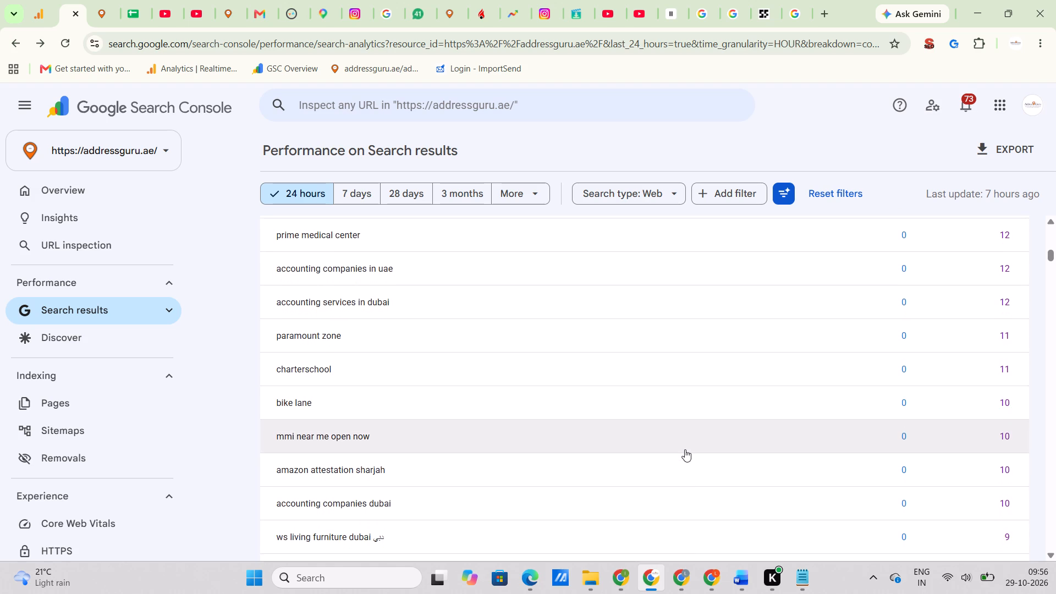
scroll(685, 449, "down", 3)
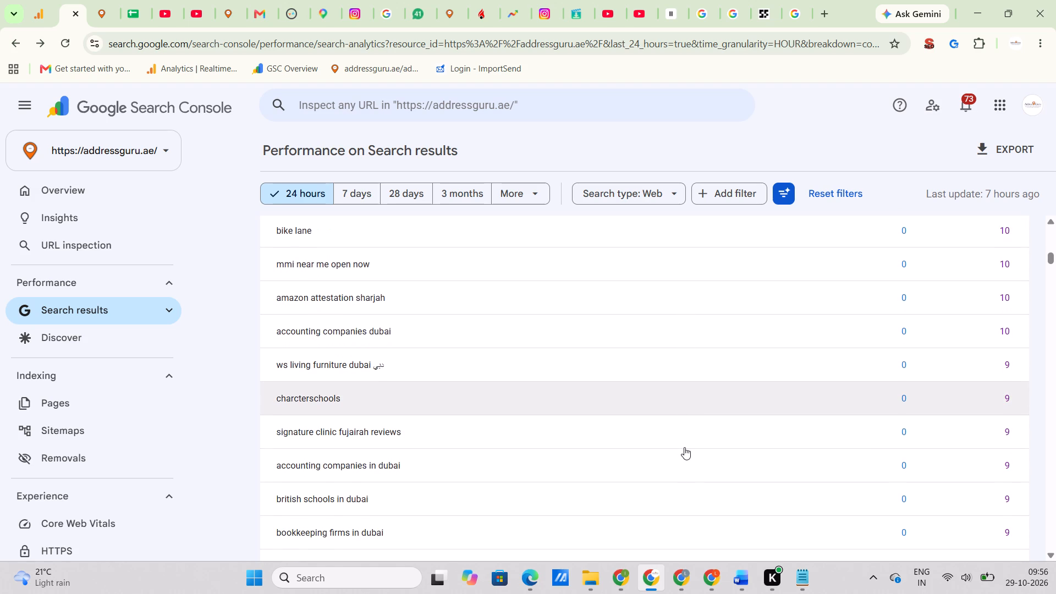
scroll(684, 446, "down", 1)
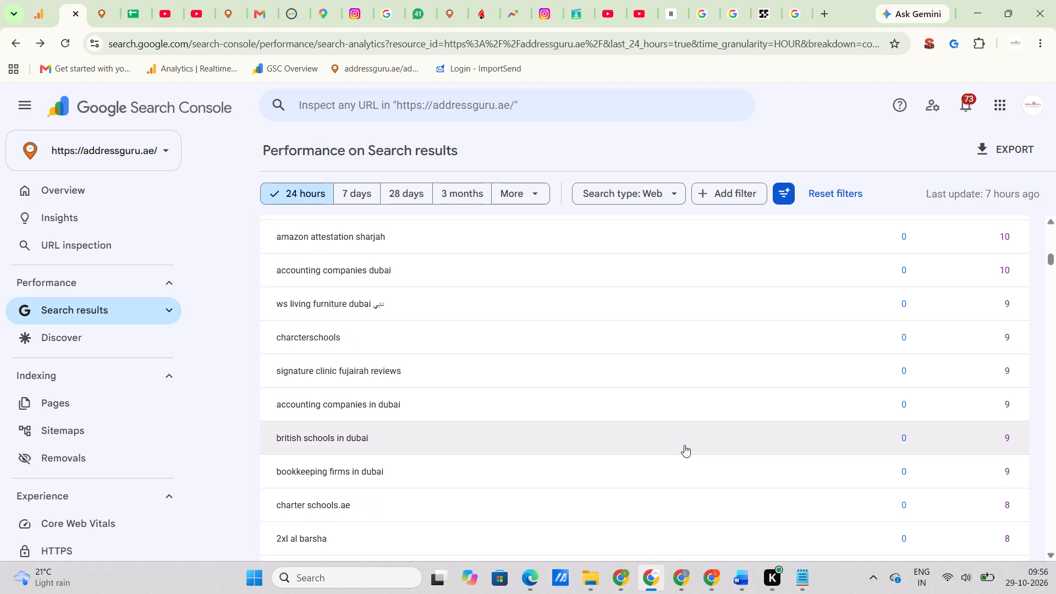
scroll(684, 445, "down", 2)
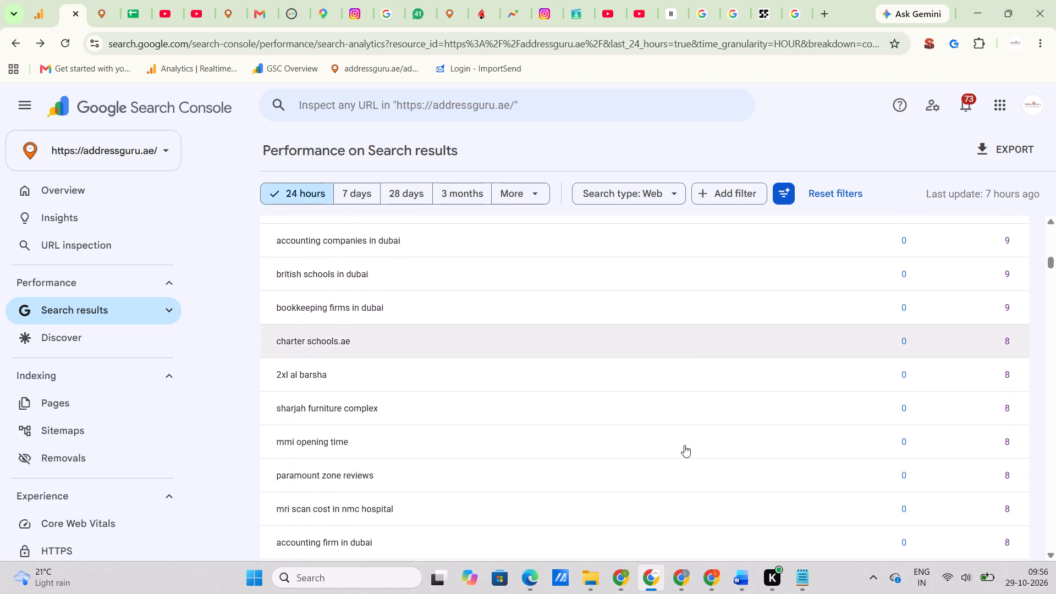
Skim the low-impression queries much further down the 24-hour list, examining the services, places and topics people search for.
scroll(684, 445, "down", 10)
scroll(684, 445, "left", 6)
scroll(684, 445, "down", 5)
scroll(684, 445, "left", 3)
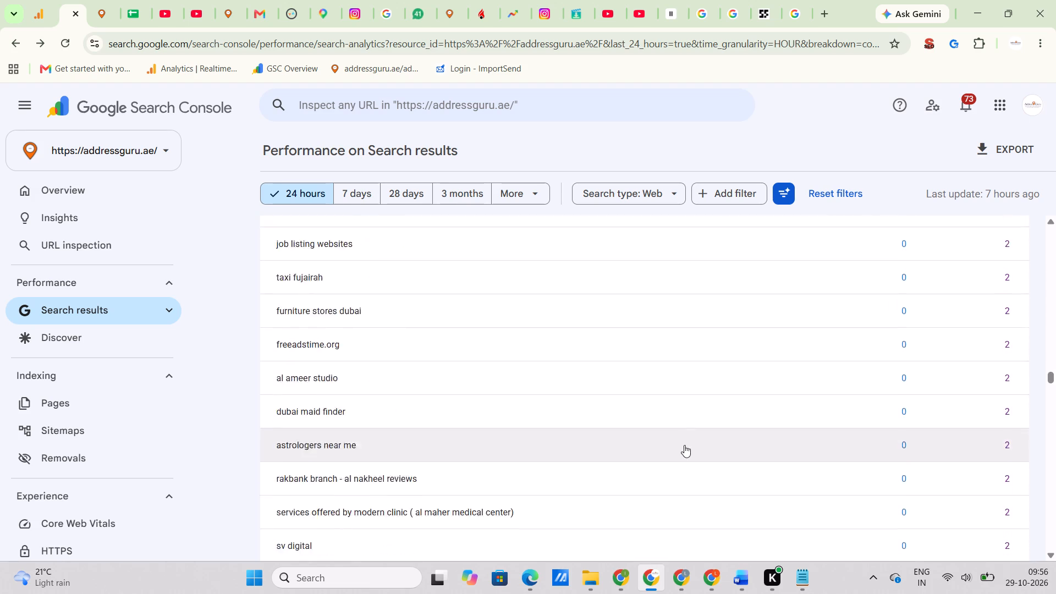
scroll(684, 445, "left", 15)
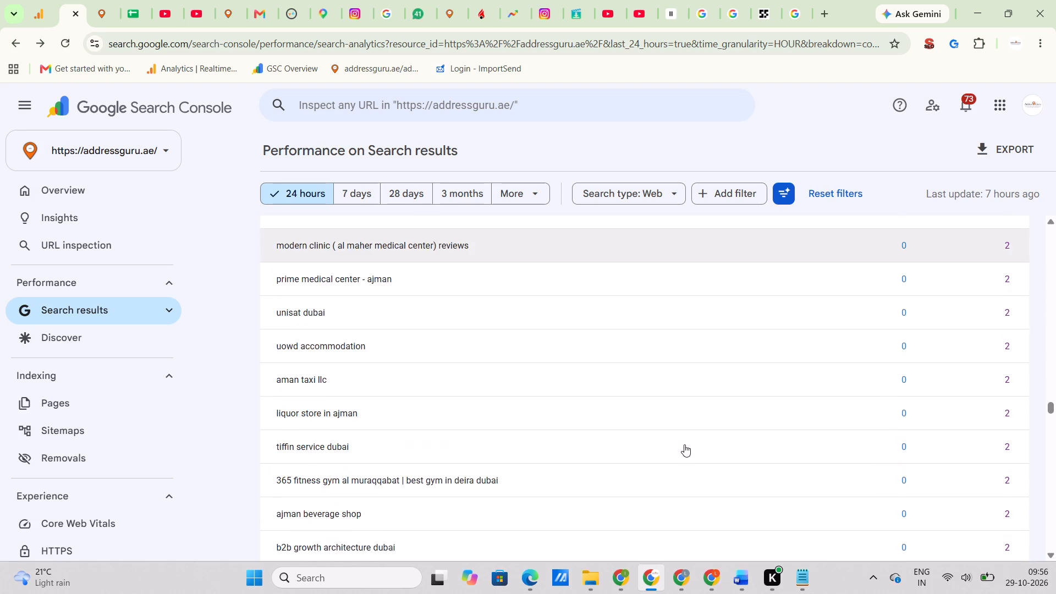
scroll(684, 444, "down", 7)
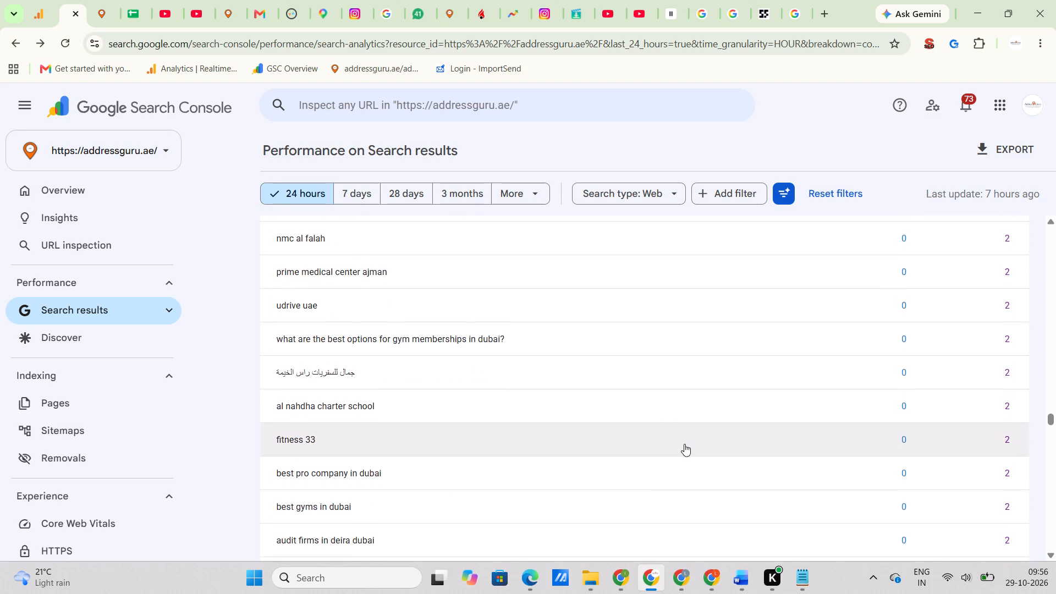
scroll(684, 444, "up", 1)
scroll(684, 444, "down", 4)
scroll(684, 441, "left", 1)
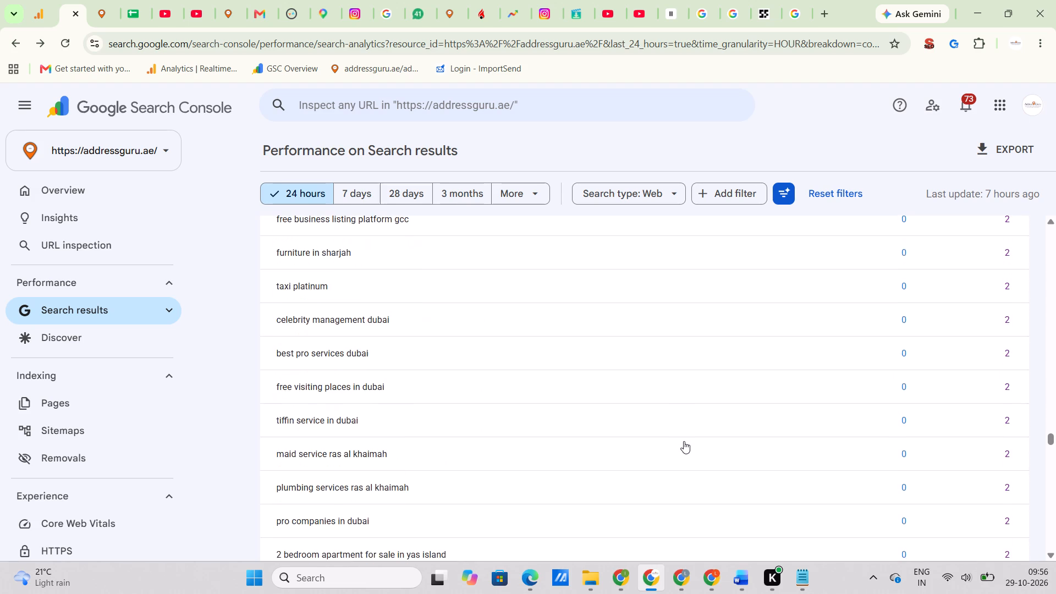
scroll(684, 441, "left", 1)
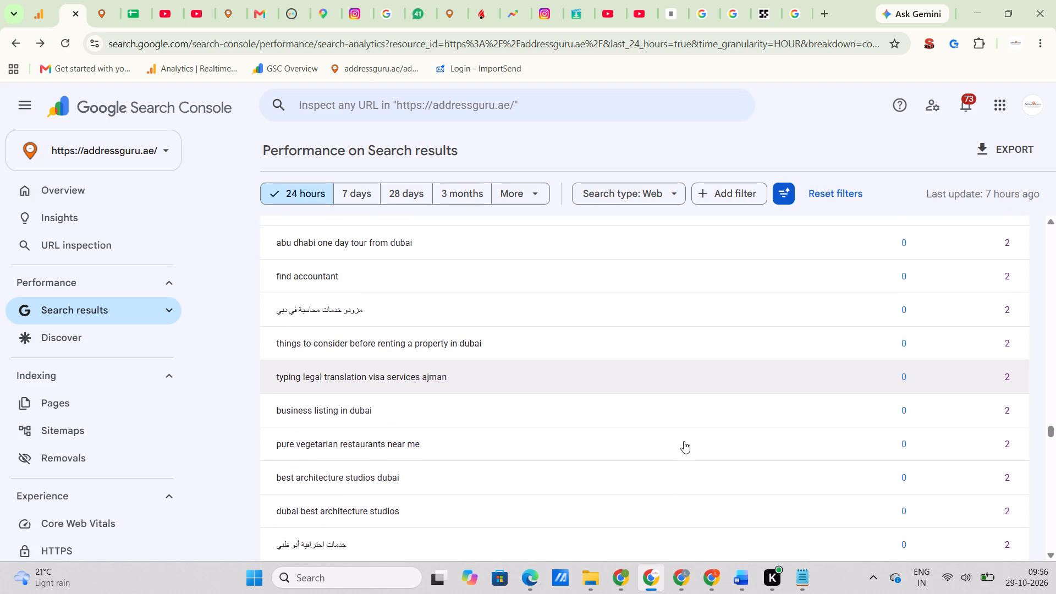
scroll(684, 441, "left", 1)
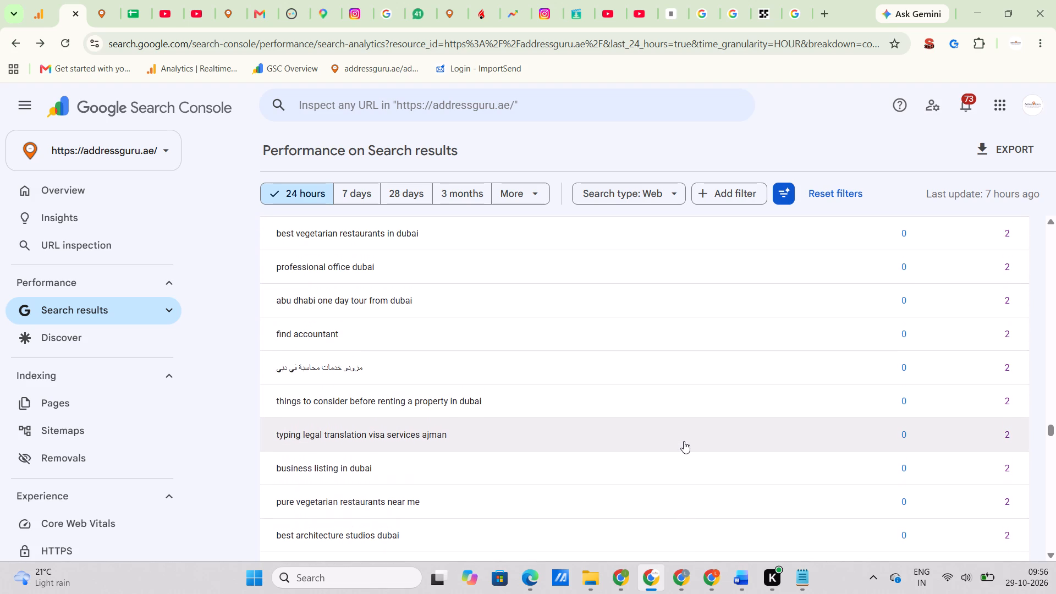
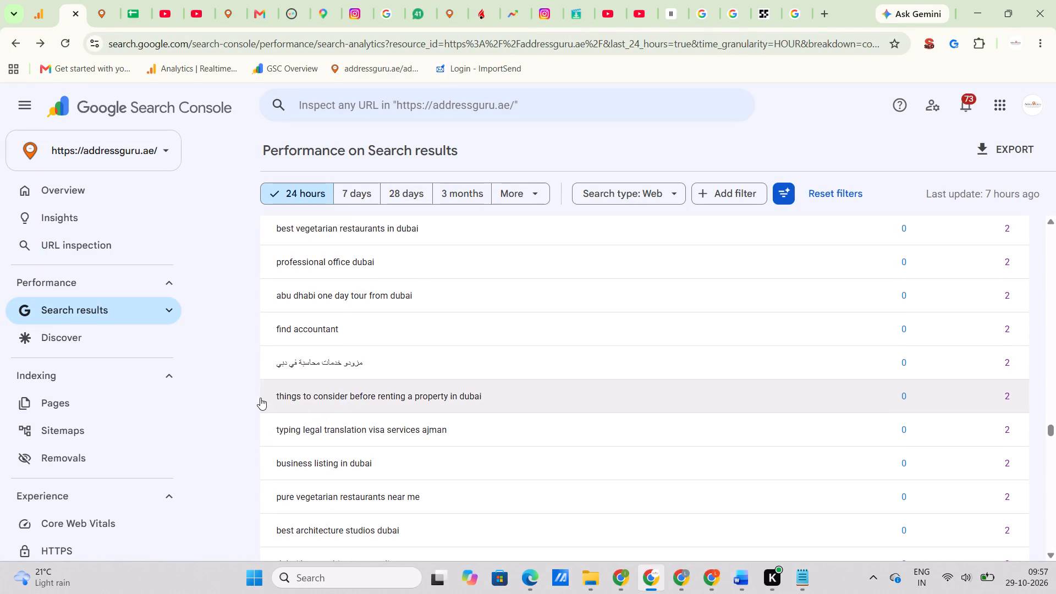
Browse the Real Estate category of the UAE blogs for articles covering the query "things to consider before renting a property in dubai".
left_click_drag(260, 398, 499, 405)
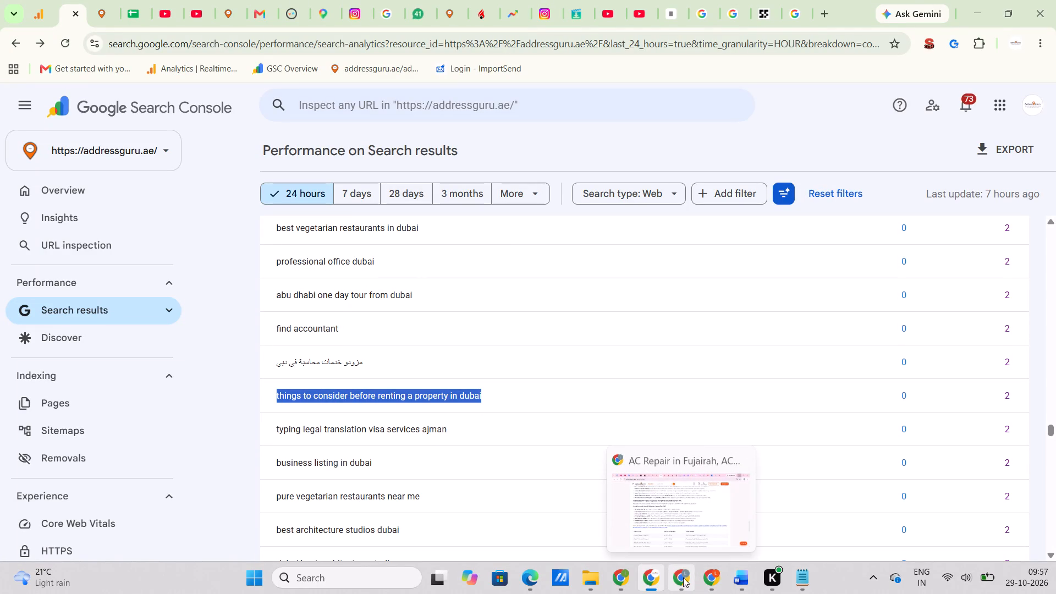
left_click(105, 0)
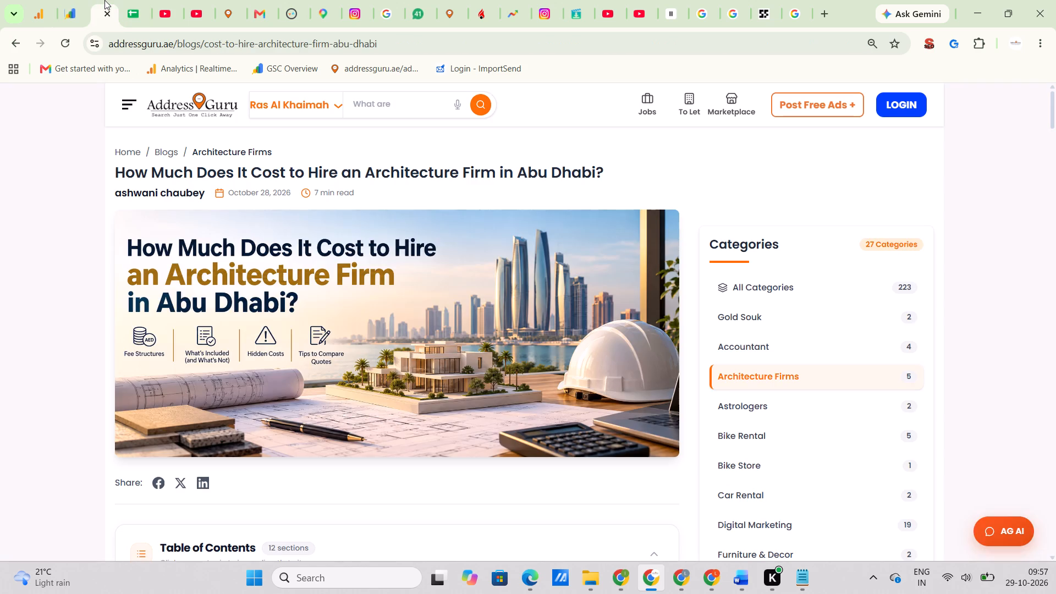
left_click(16, 41)
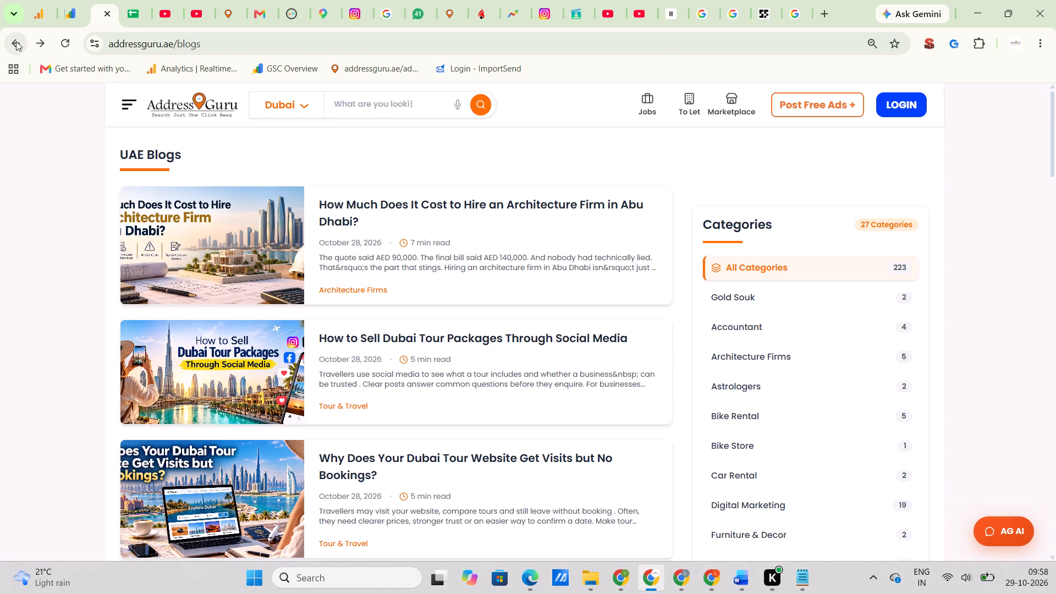
scroll(761, 464, "down", 2)
left_click(766, 469)
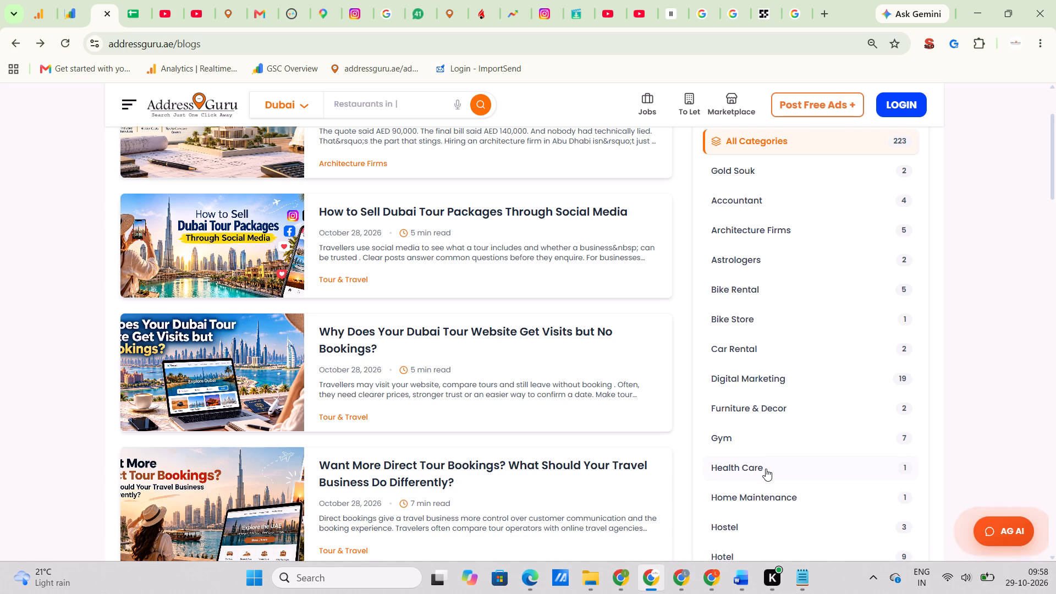
scroll(766, 469, "down", 5)
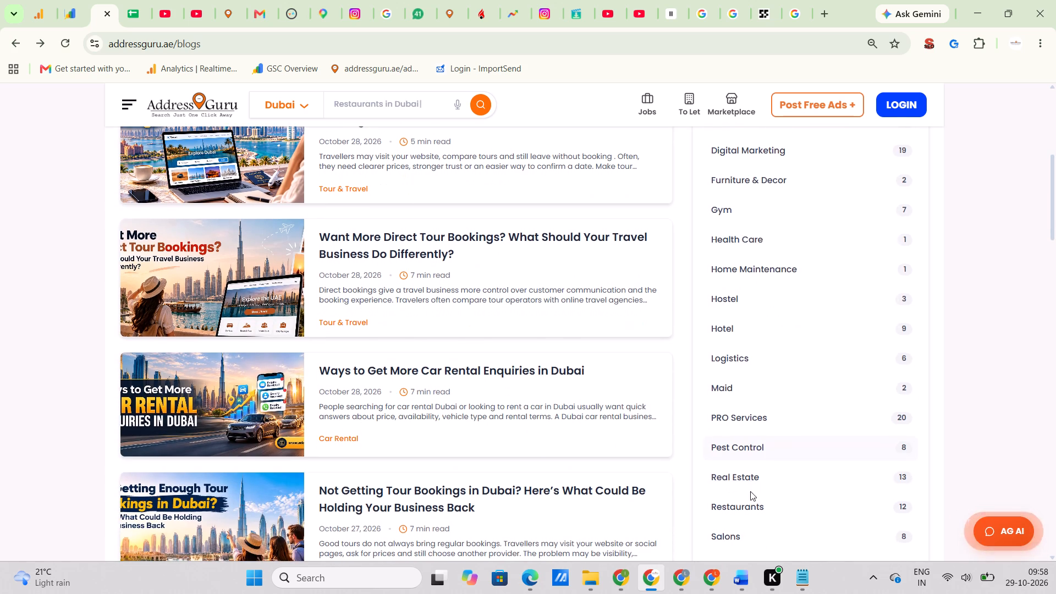
scroll(750, 491, "down", 1)
left_click(749, 475)
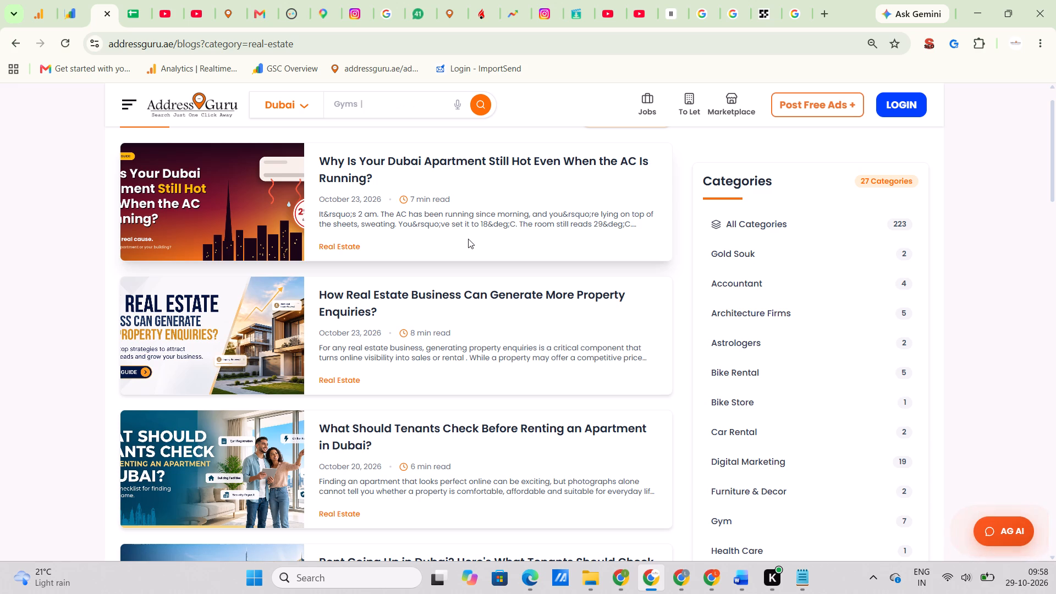
scroll(468, 239, "down", 1)
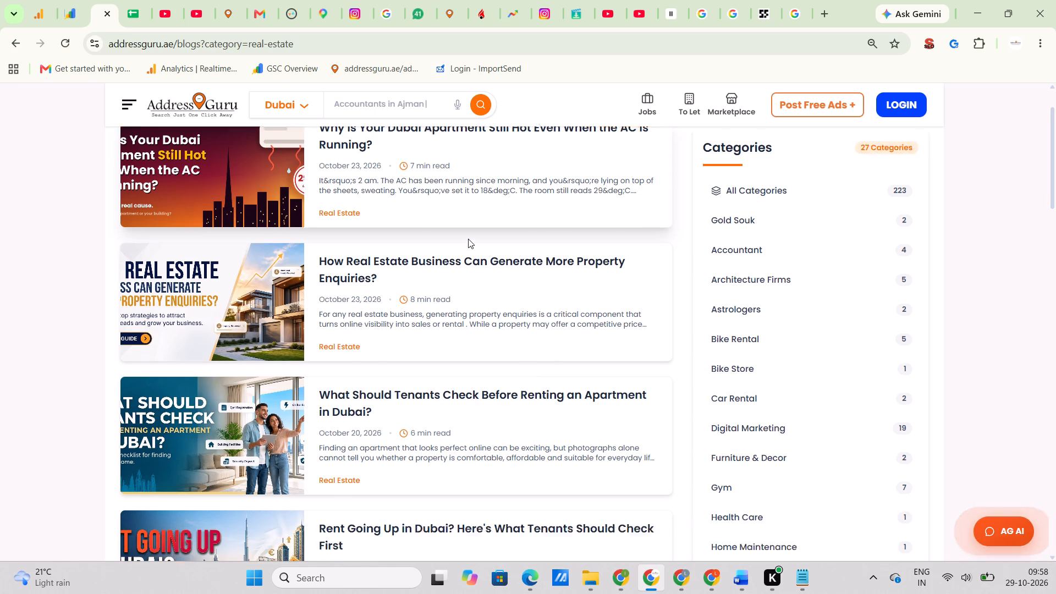
scroll(468, 239, "down", 1)
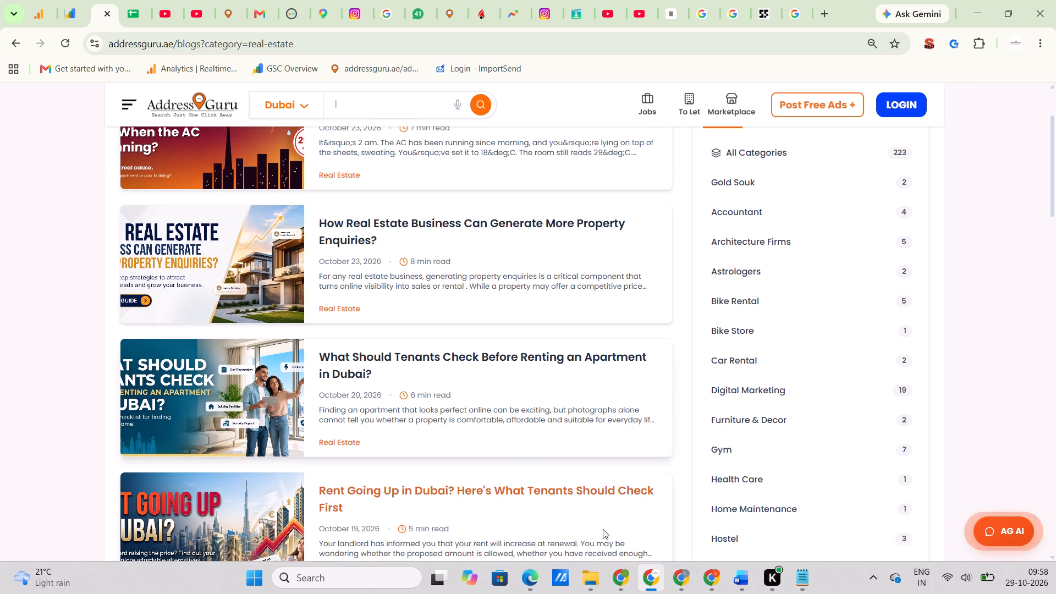
Return to Search Console and examine the two-impression queries after the property renting one for possible article topics.
left_click(79, 0)
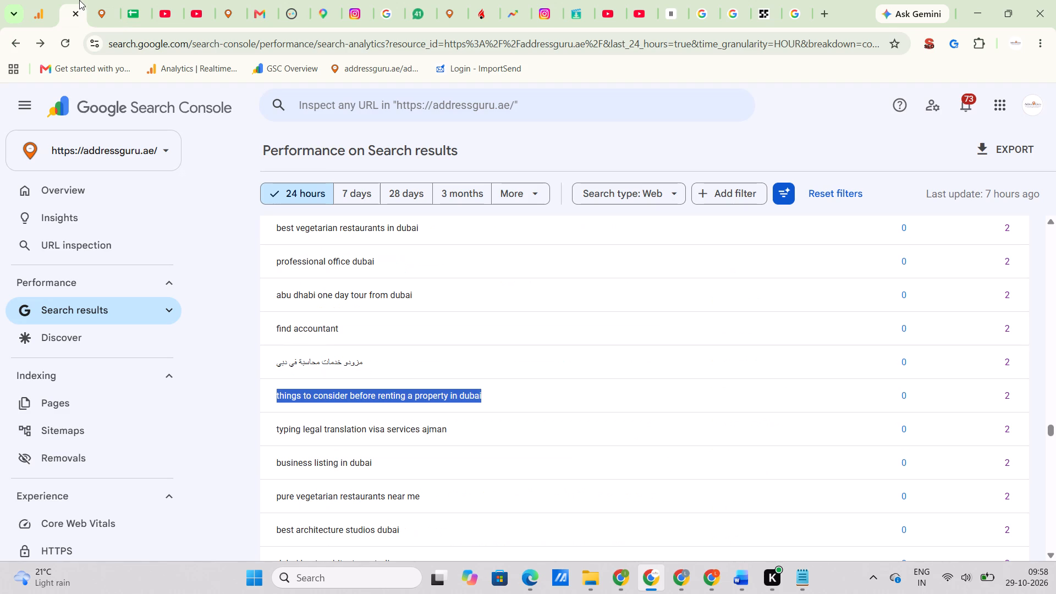
scroll(380, 427, "down", 3)
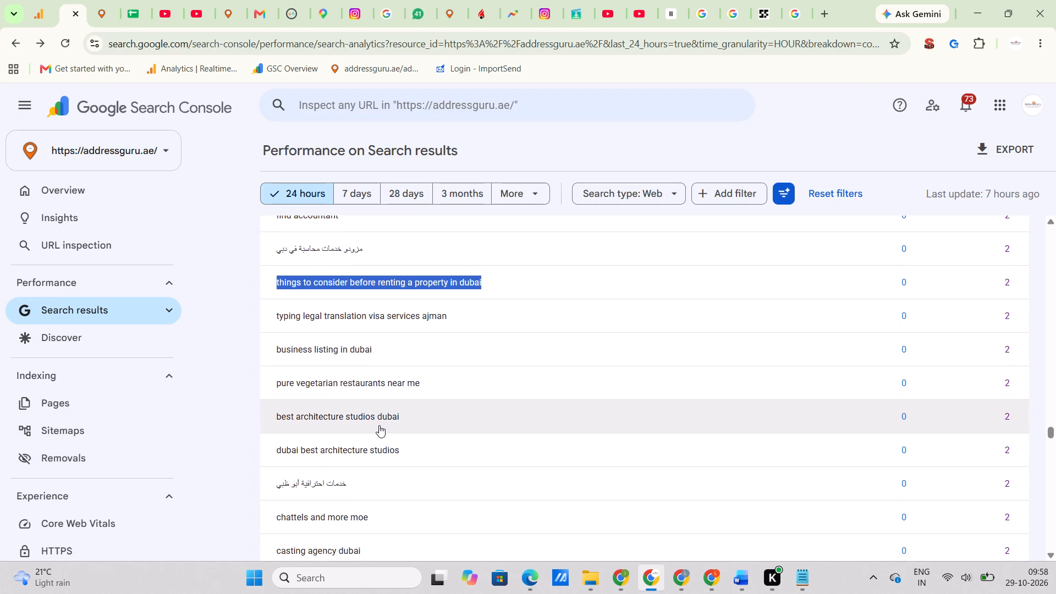
scroll(362, 392, "down", 4)
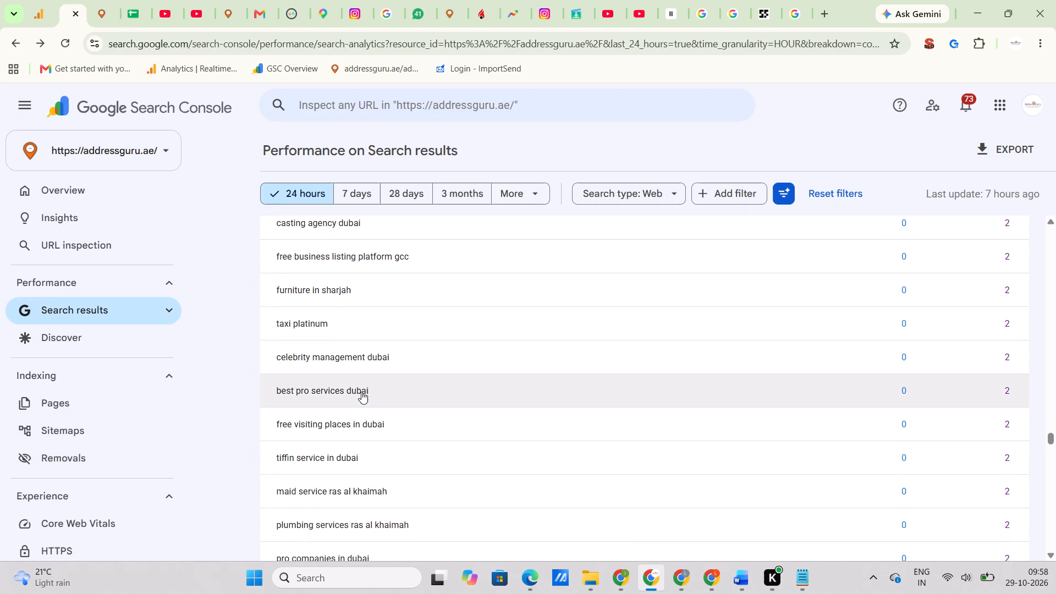
scroll(361, 392, "down", 2)
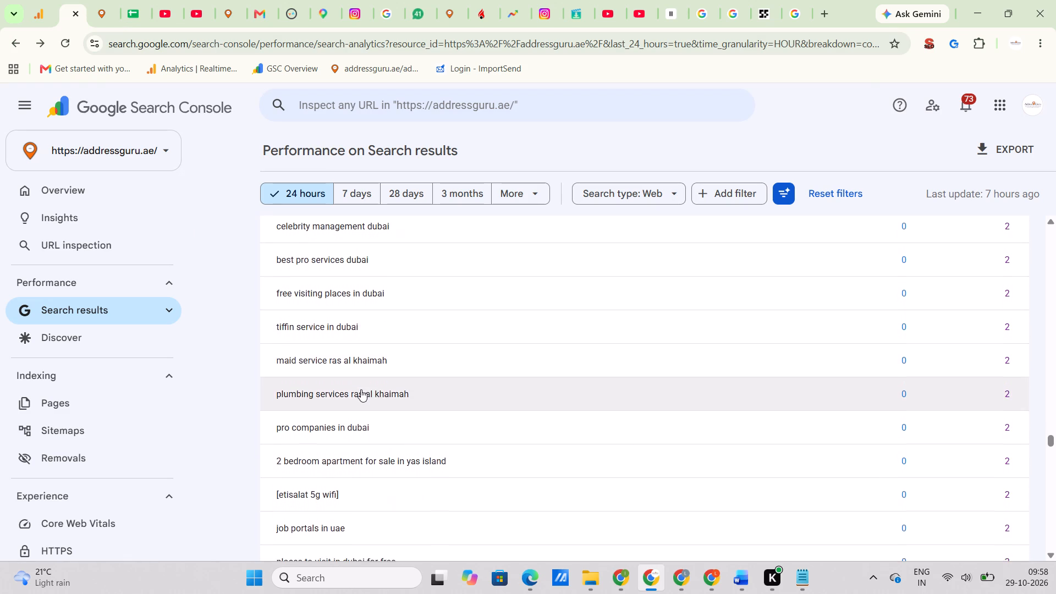
scroll(361, 389, "down", 4)
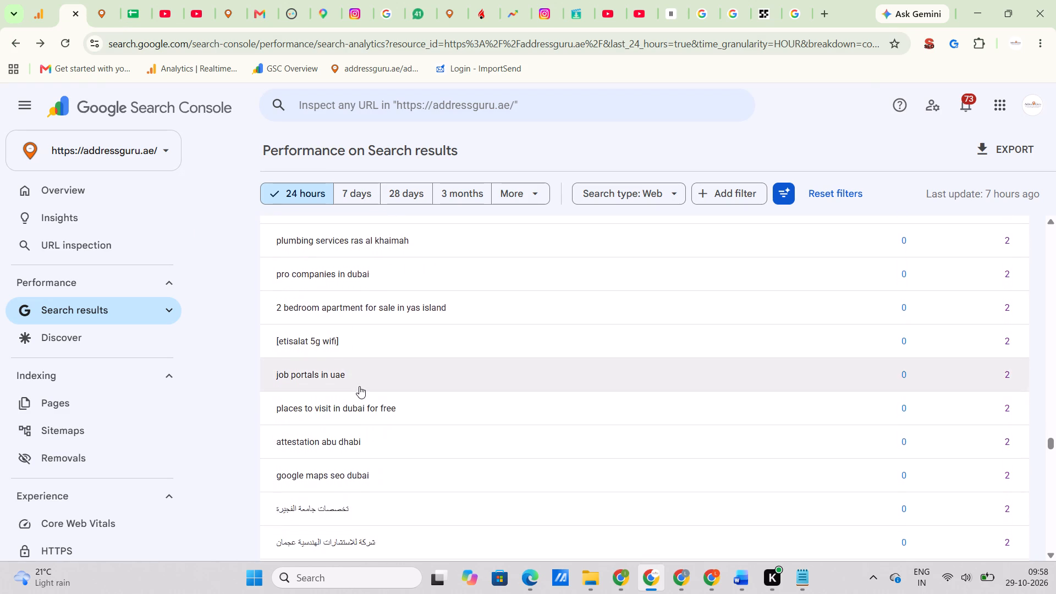
scroll(359, 386, "down", 2)
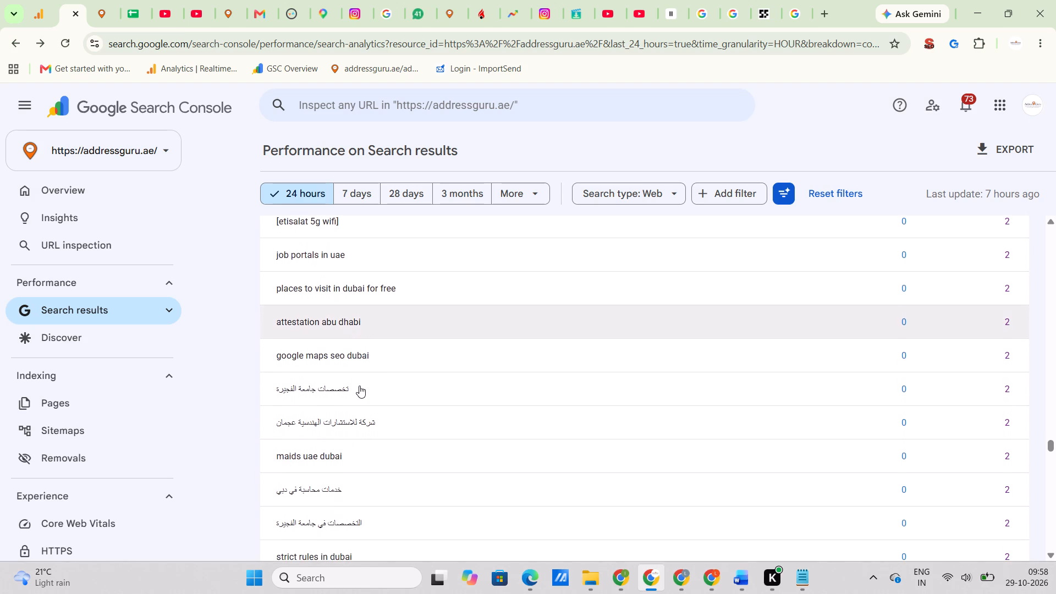
scroll(348, 362, "down", 4)
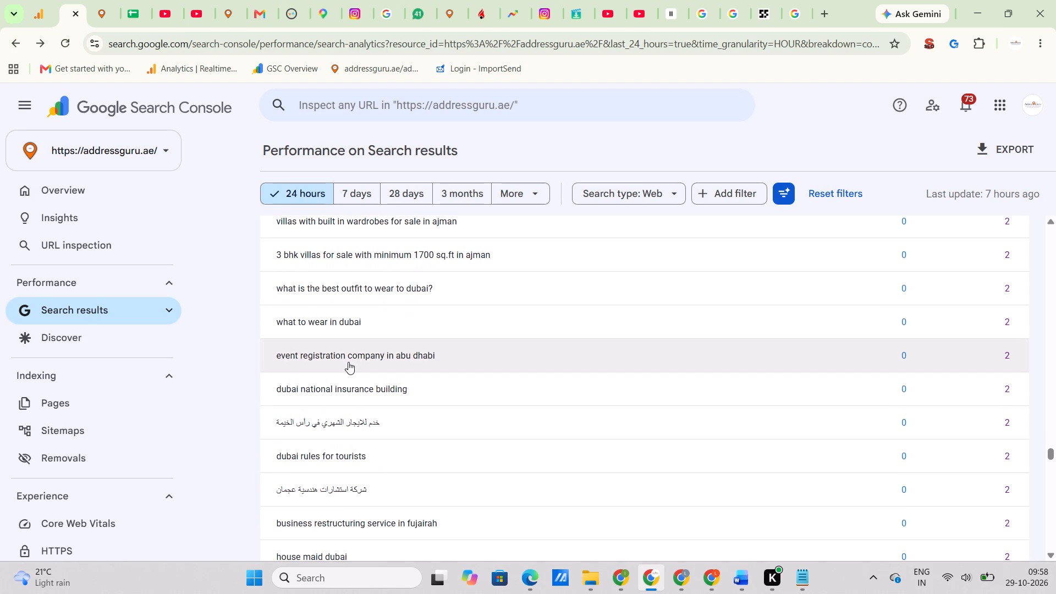
scroll(348, 361, "up", 3)
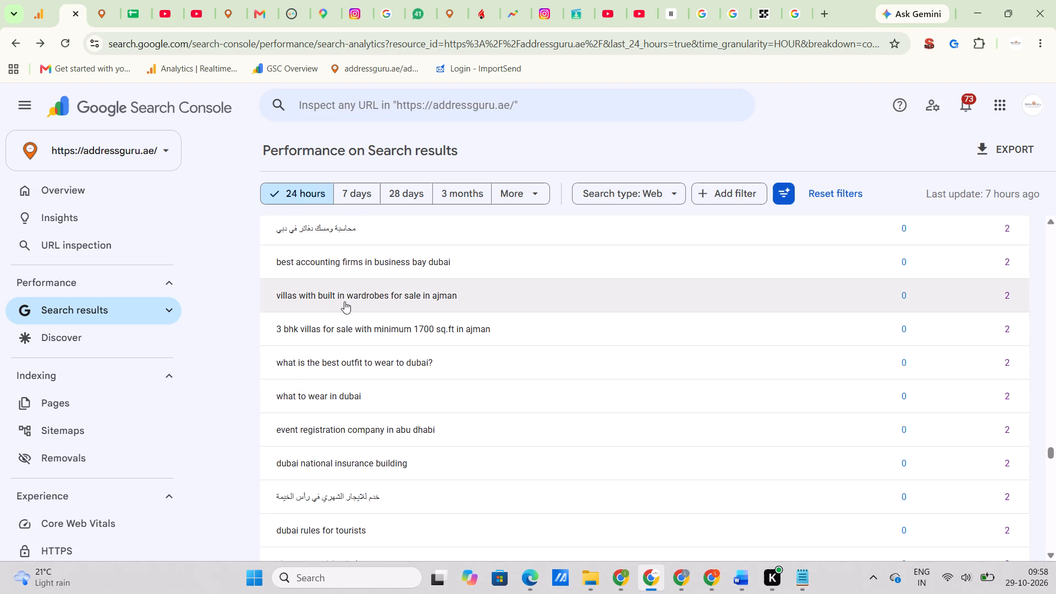
scroll(344, 301, "up", 1)
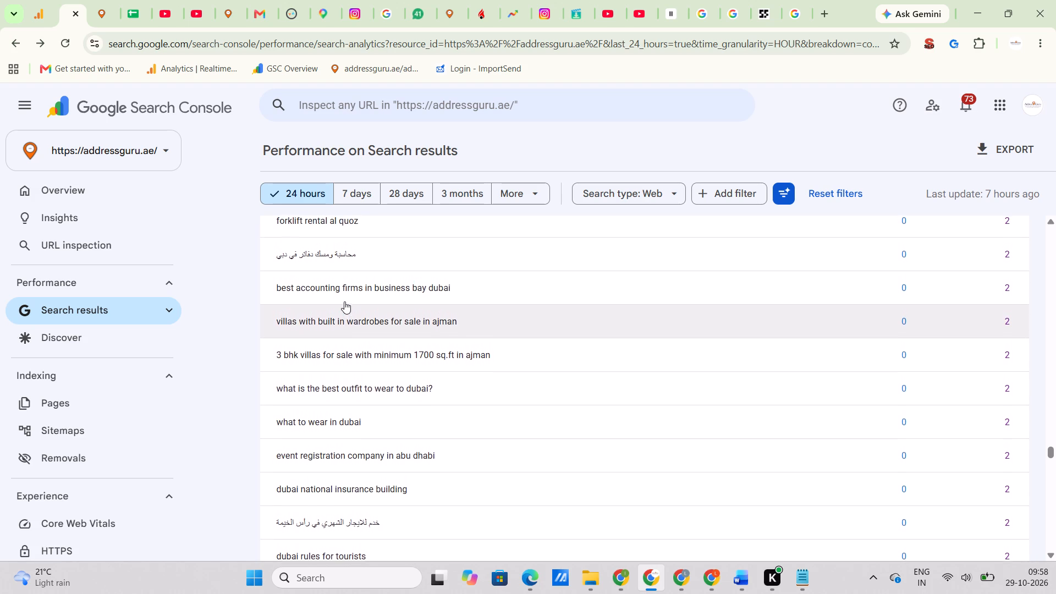
scroll(344, 301, "up", 1)
Check which page appears for the query "what to wear in dubai" and return to the full 24-hour query list.
scroll(331, 243, "down", 1)
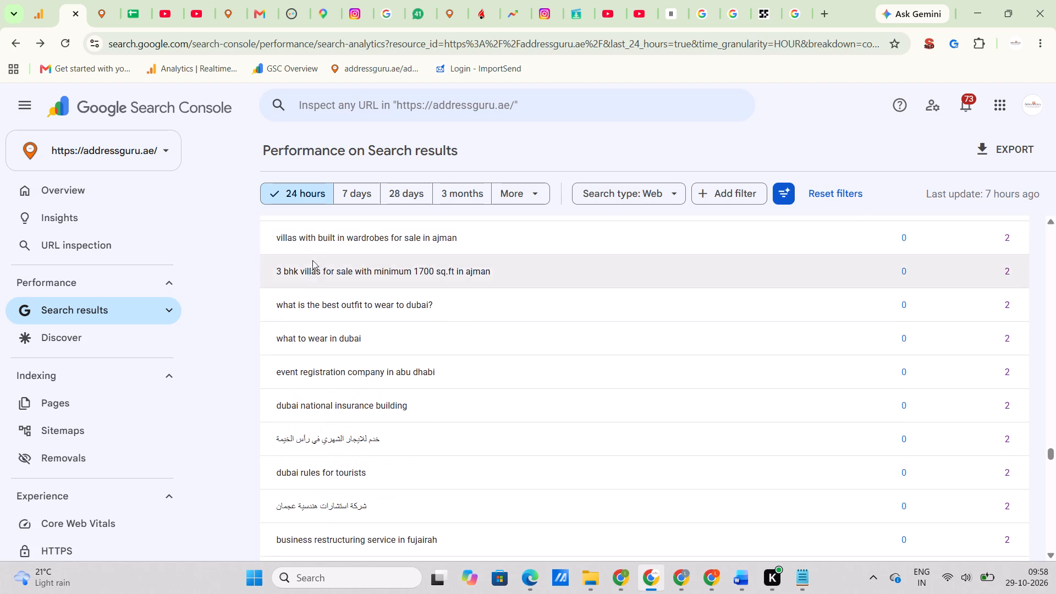
scroll(309, 275, "down", 1)
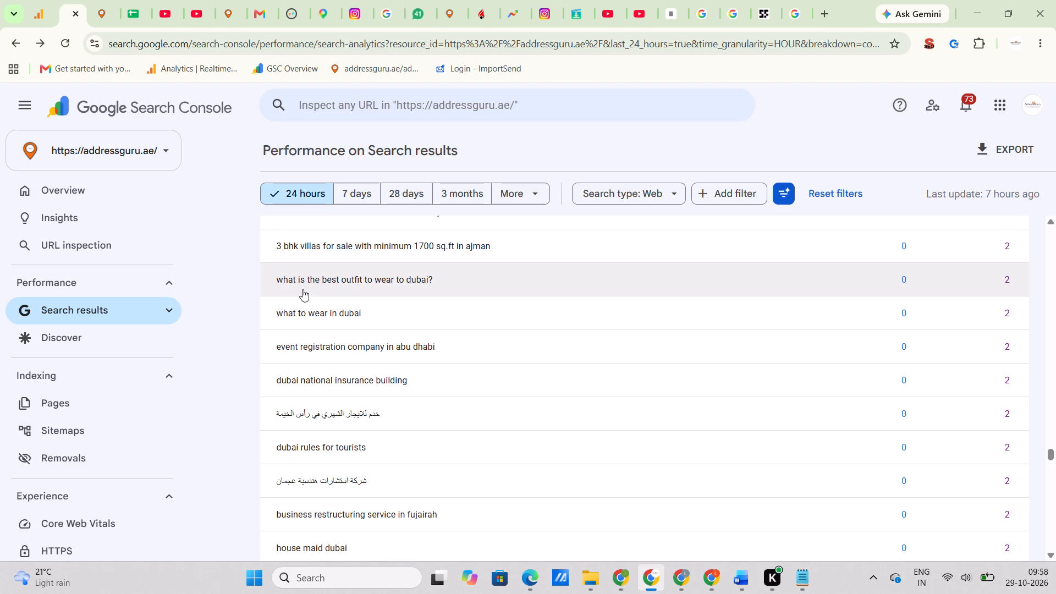
scroll(302, 289, "down", 1)
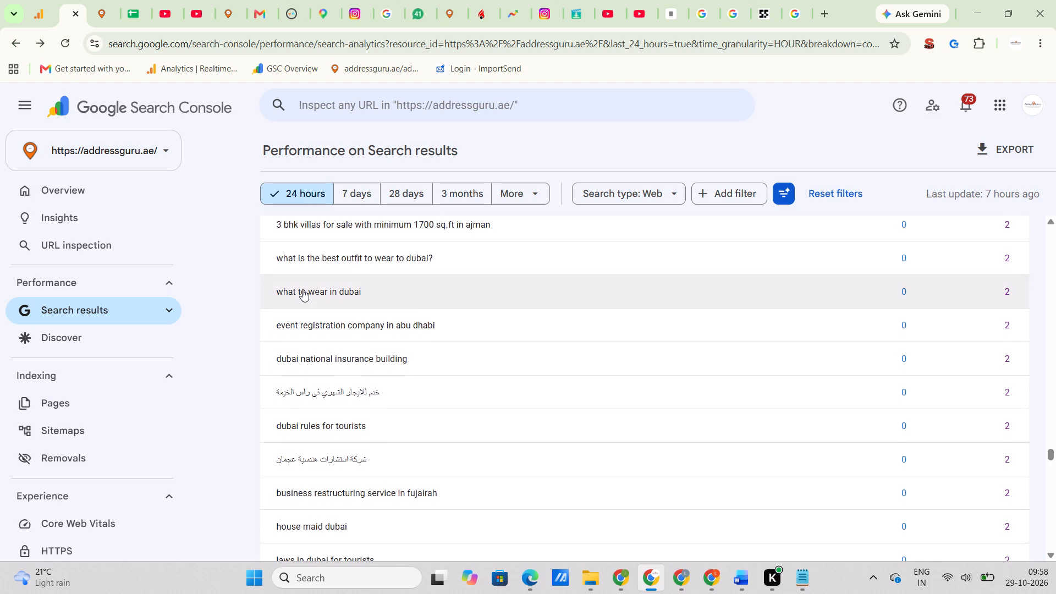
left_click(302, 289)
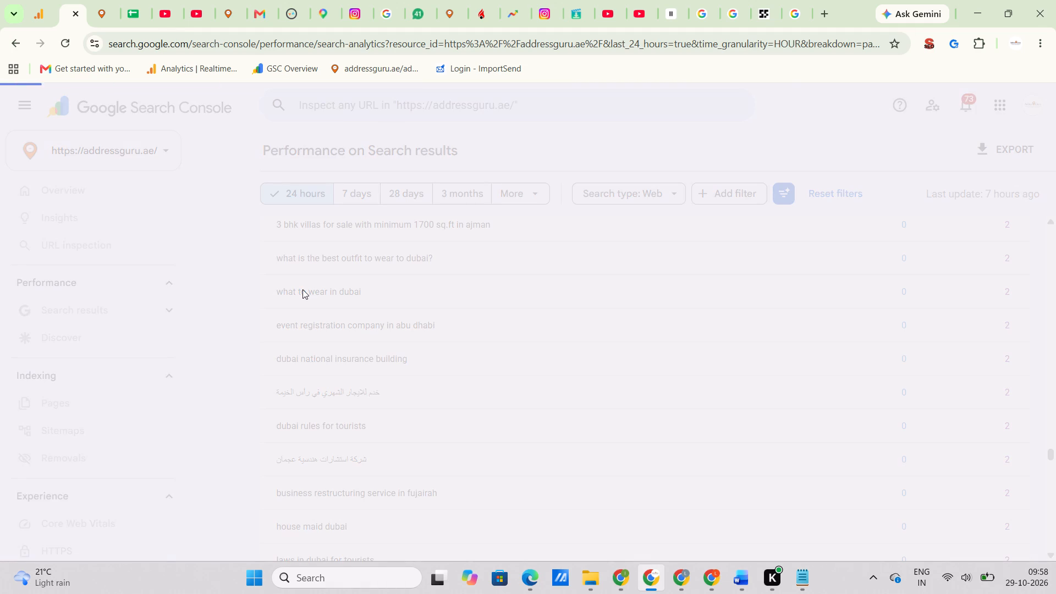
scroll(302, 289, "down", 4)
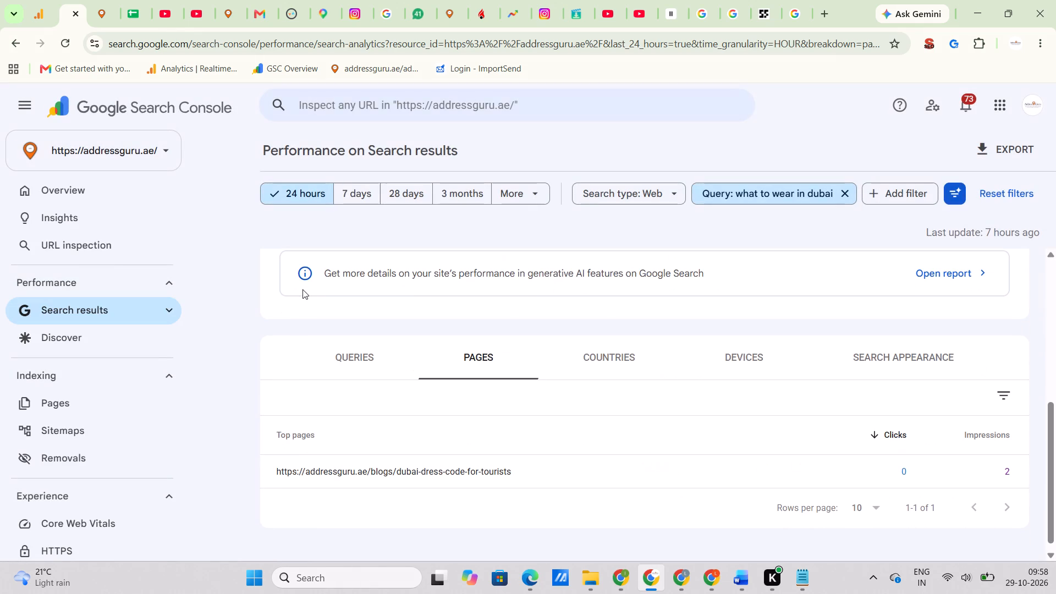
left_click(9, 45)
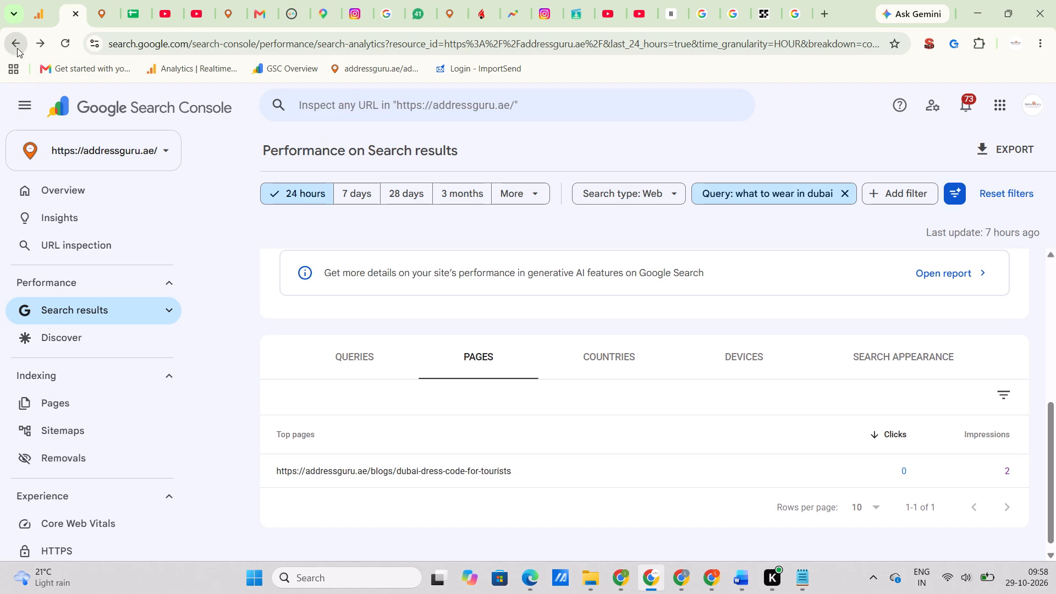
Skim the two-impression queries below "what to wear in dubai", examining the tourist, service and business topics people search for.
scroll(480, 296, "down", 2)
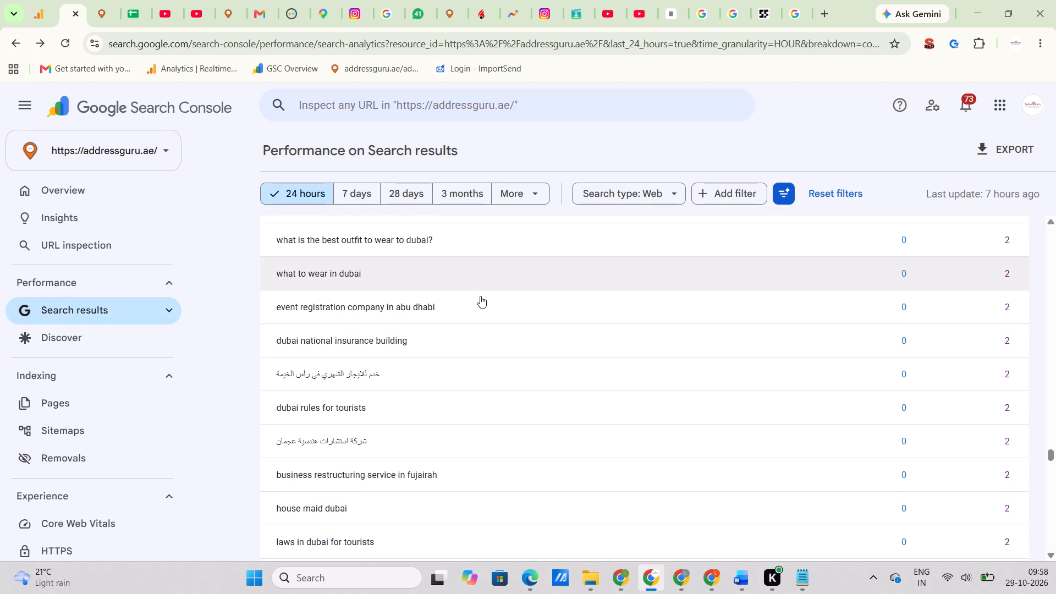
scroll(480, 296, "down", 2)
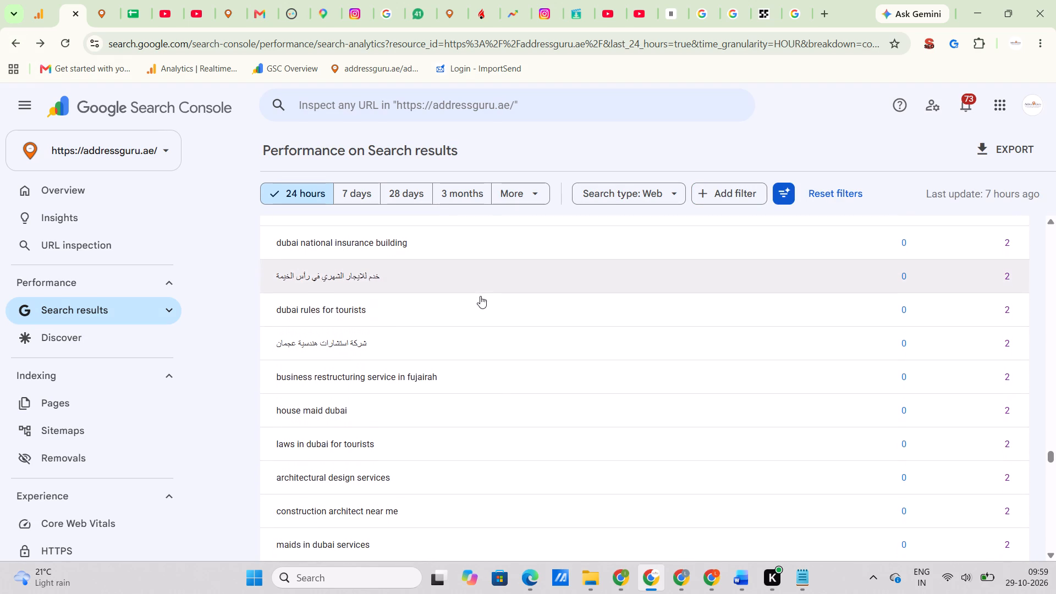
scroll(480, 296, "down", 2)
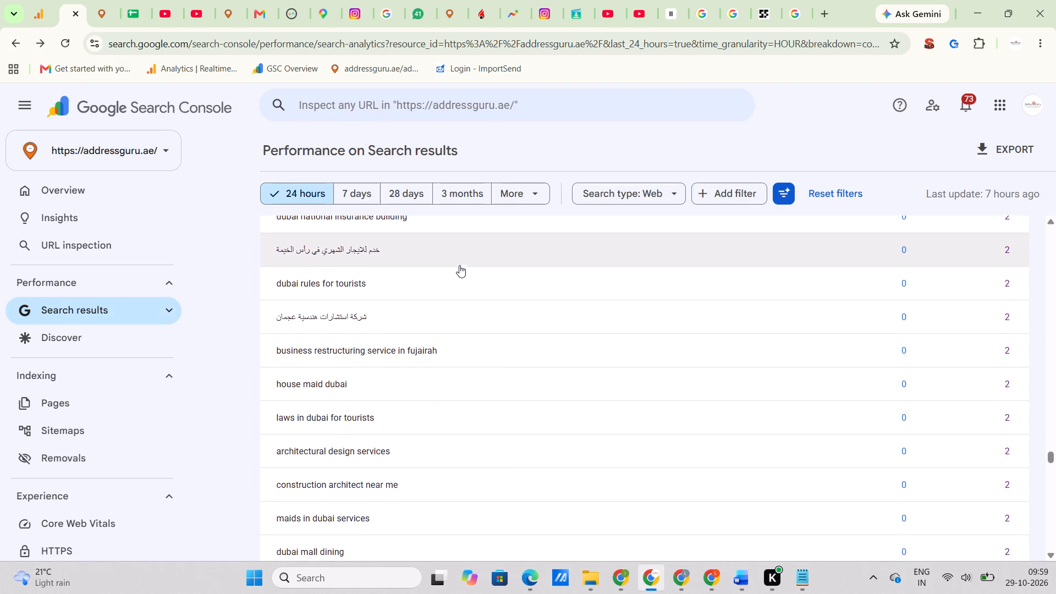
scroll(459, 265, "down", 3)
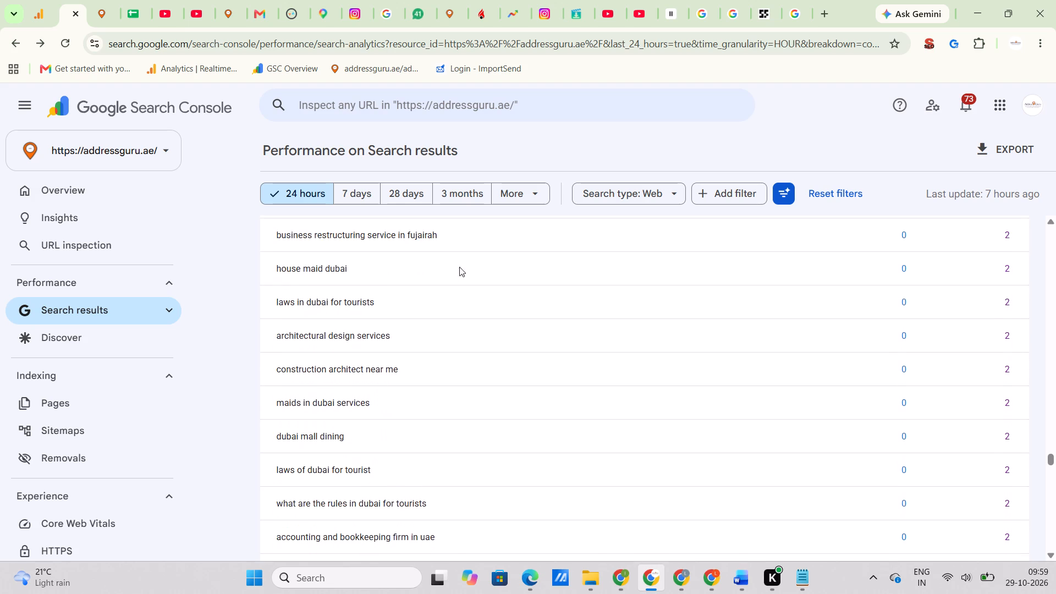
scroll(459, 267, "down", 2)
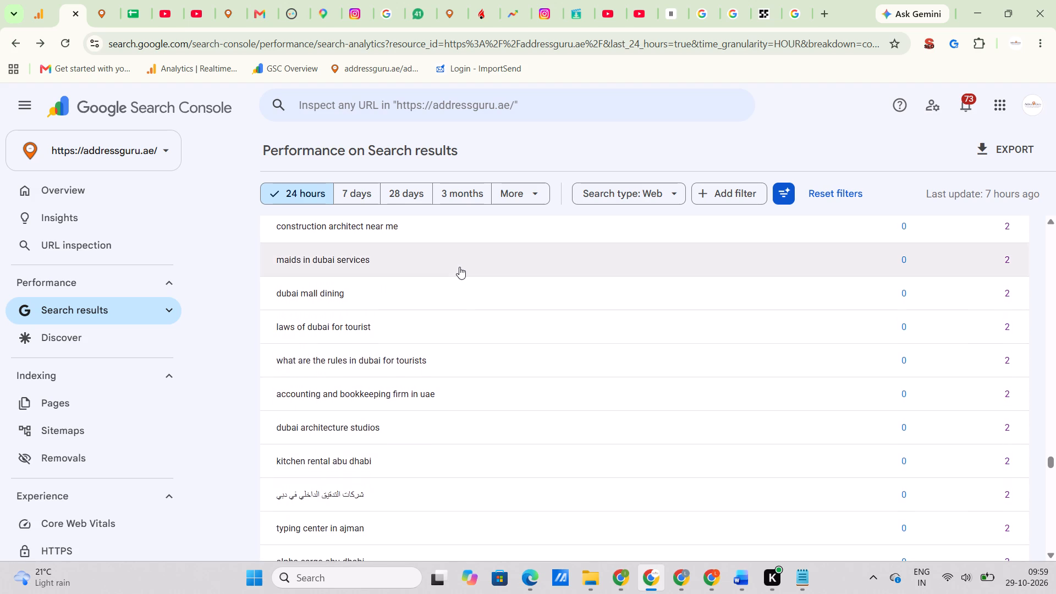
scroll(459, 267, "down", 3)
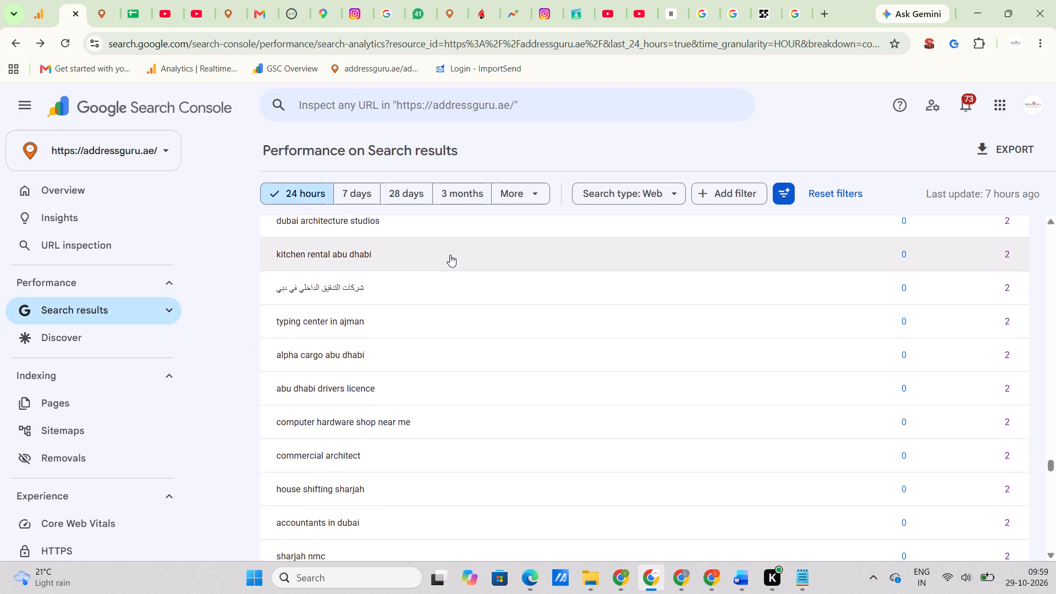
scroll(450, 255, "down", 2)
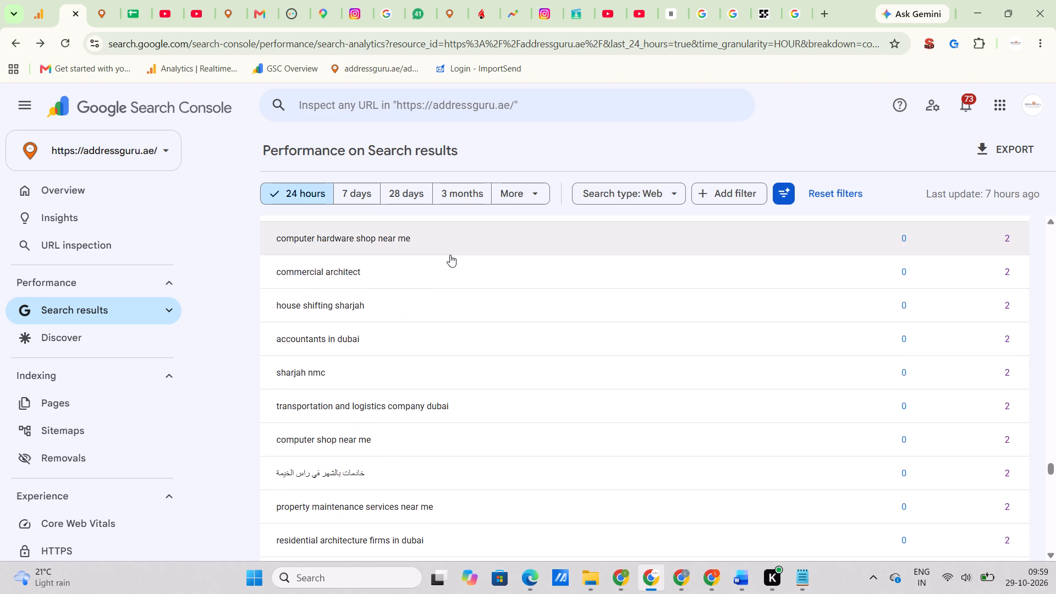
scroll(484, 374, "down", 1)
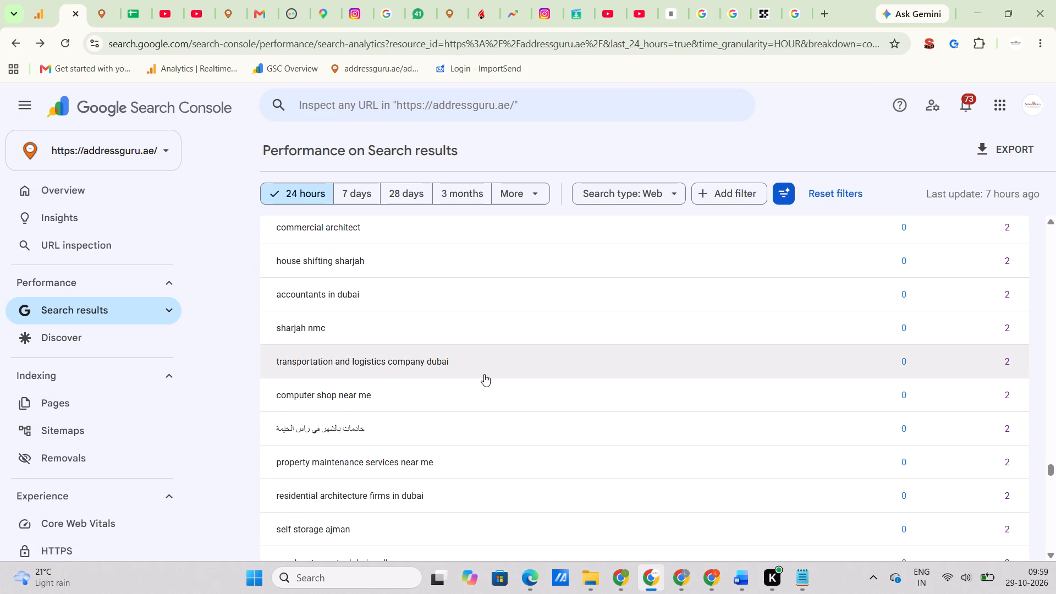
scroll(484, 374, "down", 4)
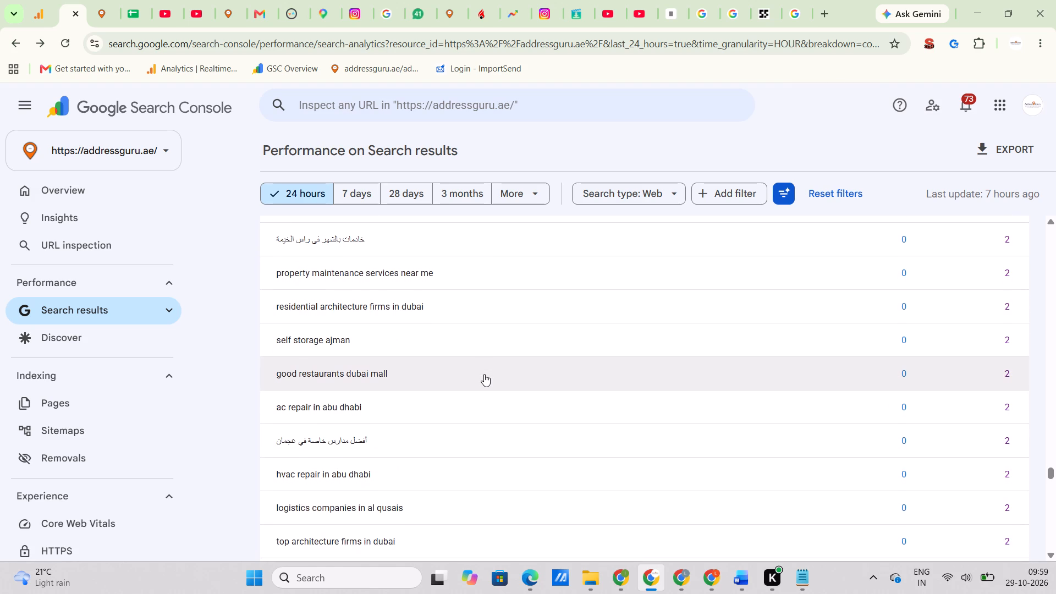
scroll(484, 374, "down", 2)
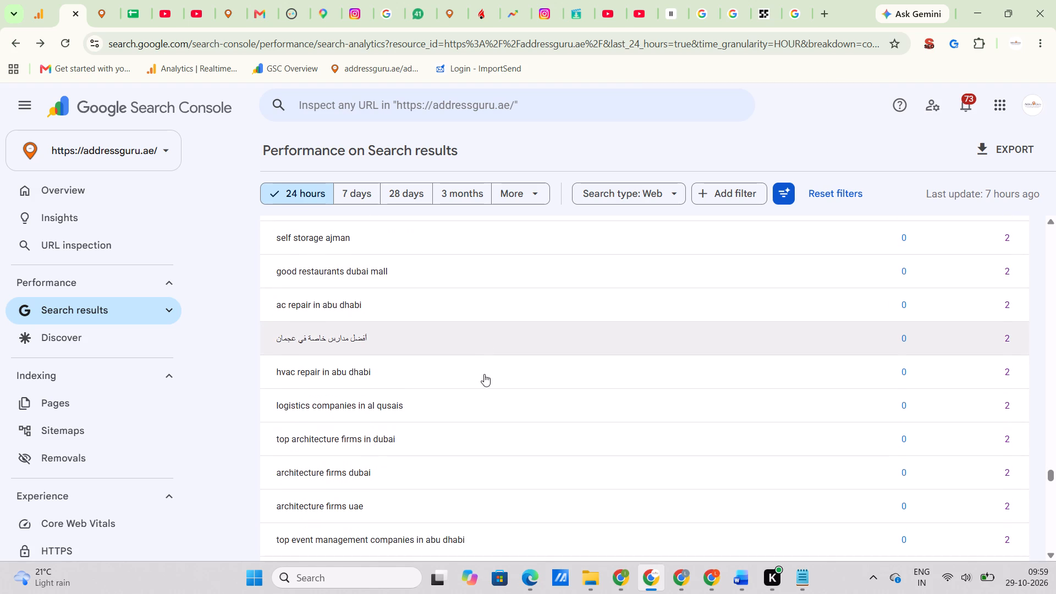
Reload the 24-hour search performance report, then switch back to the business listings in the AddressGuru admin panel.
left_click(59, 41)
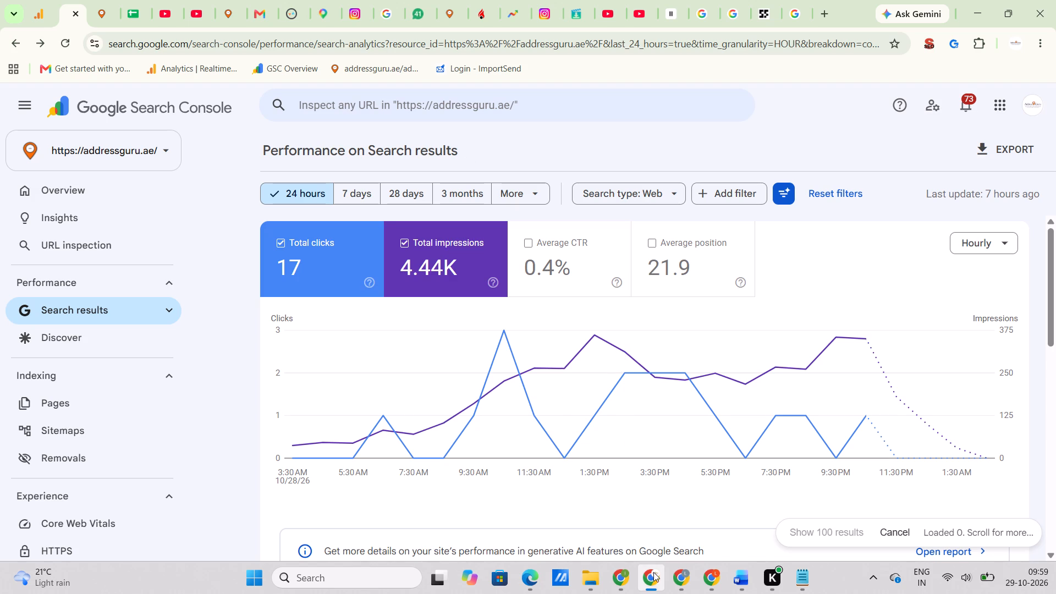
left_click(620, 578)
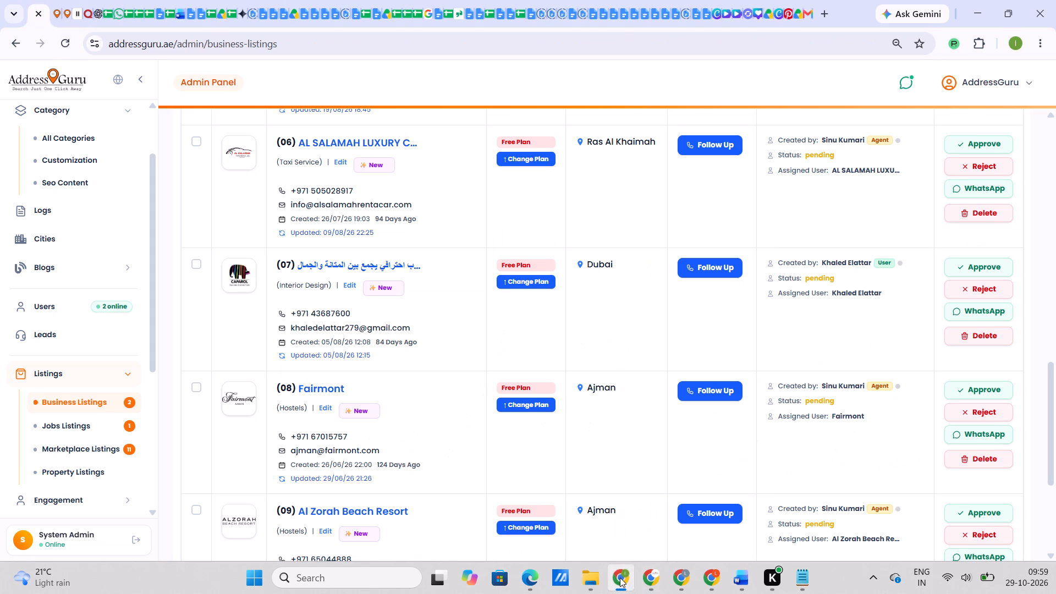